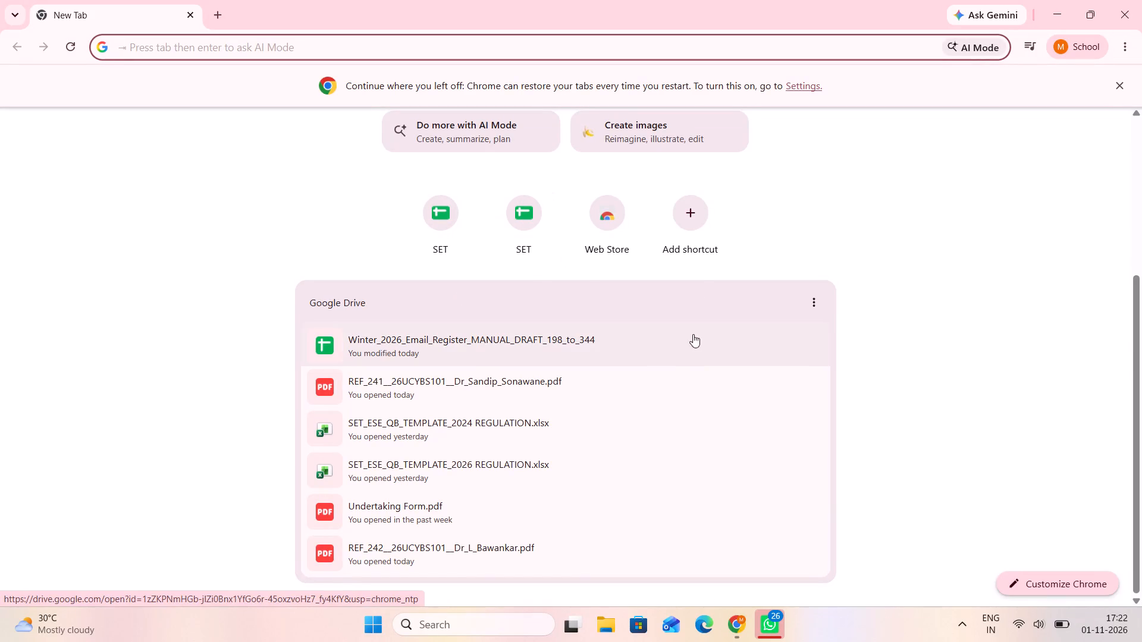
# Open the Winter_2026_Email_Register_MANUAL_DRAFT_198_to_344 spreadsheet from the recent Drive files and look through its Email Register rows.
pyautogui.scroll(-3, 756, 232)
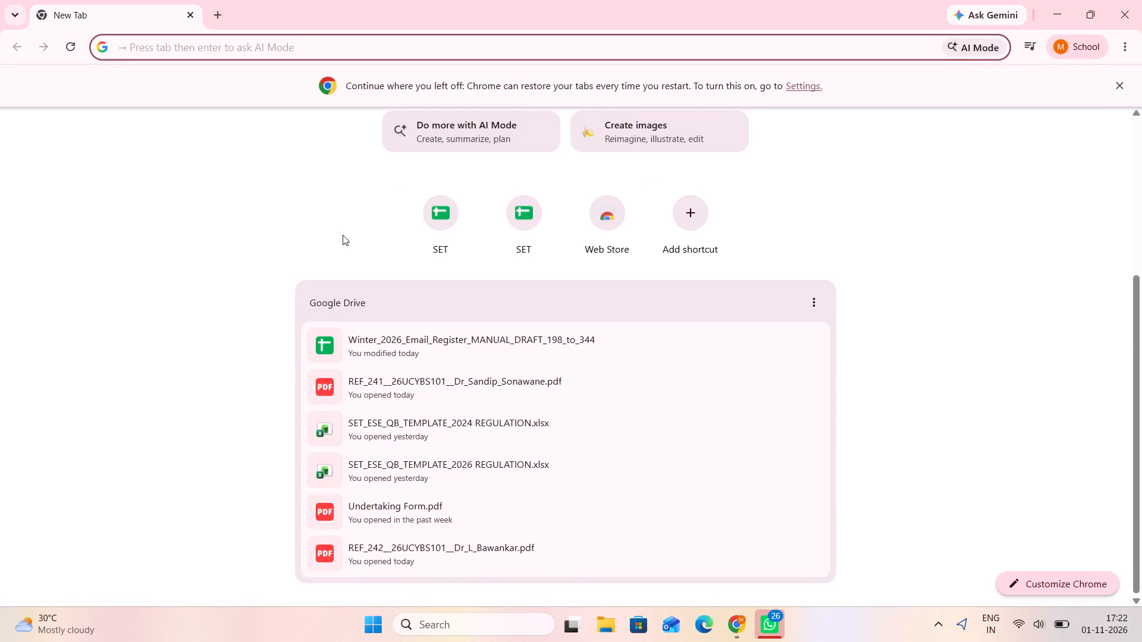
pyautogui.click(468, 345)
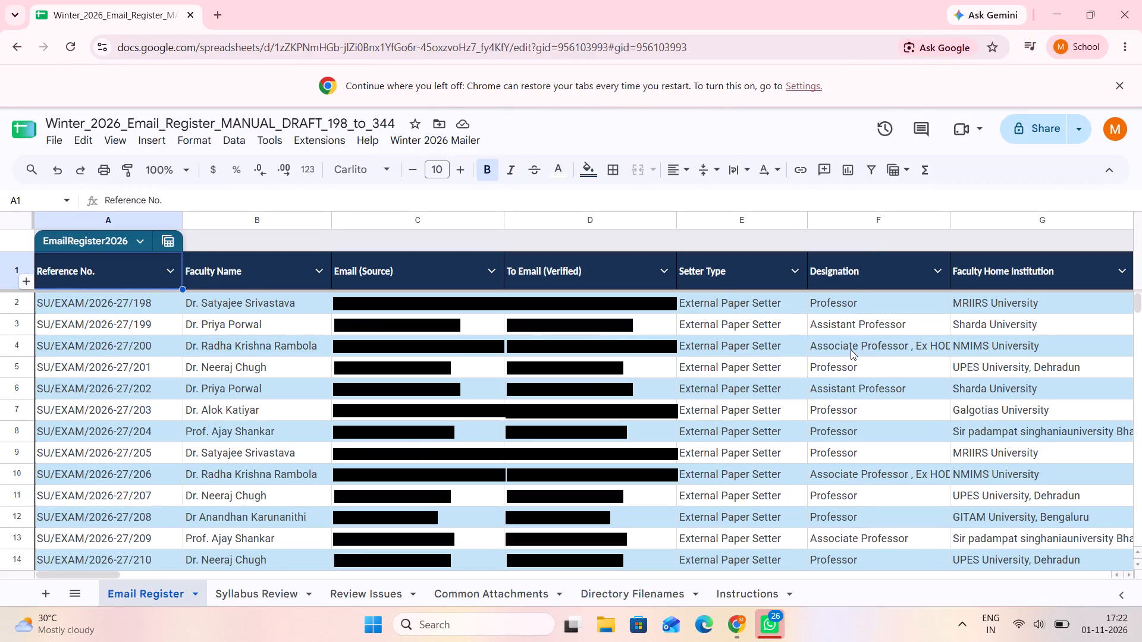
pyautogui.scroll(-12, 851, 350)
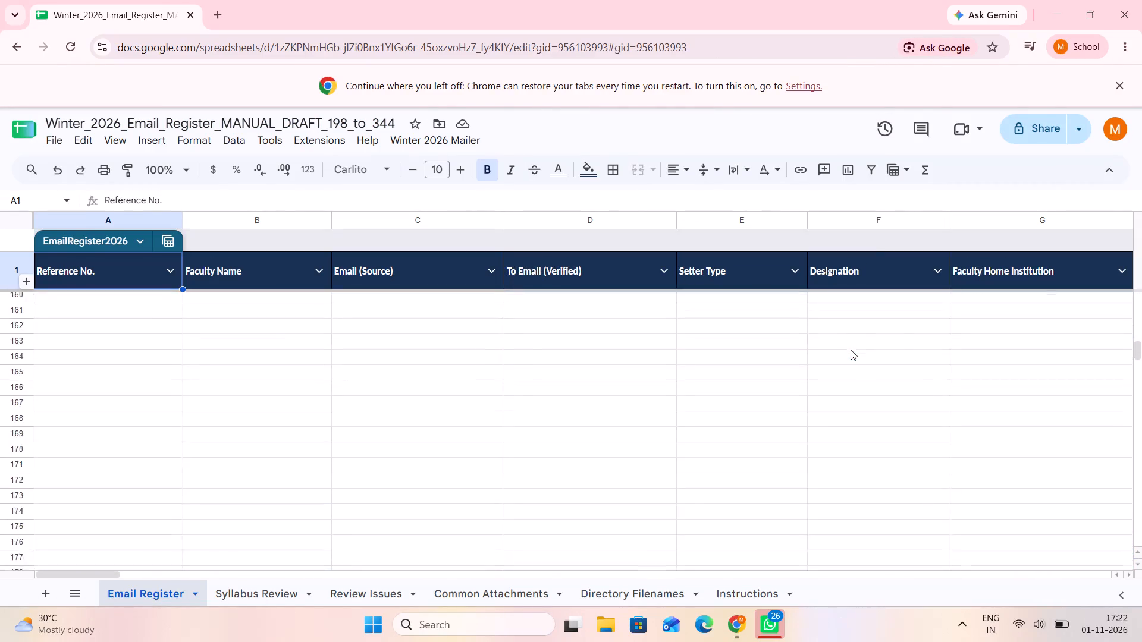
pyautogui.scroll(12, 851, 350)
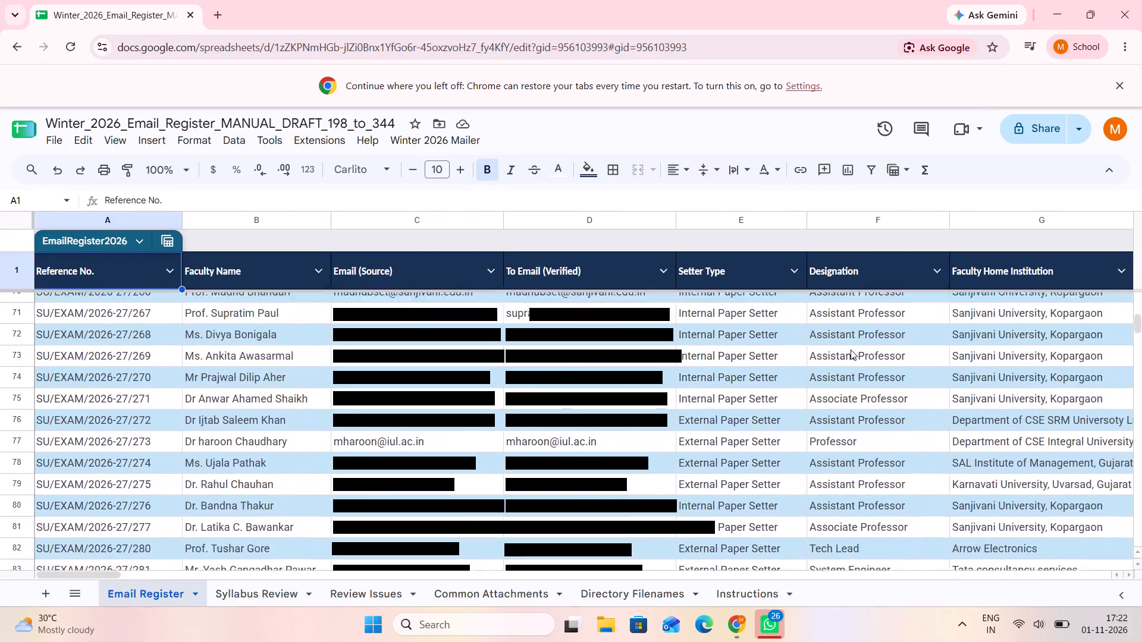
pyautogui.scroll(4, 851, 350)
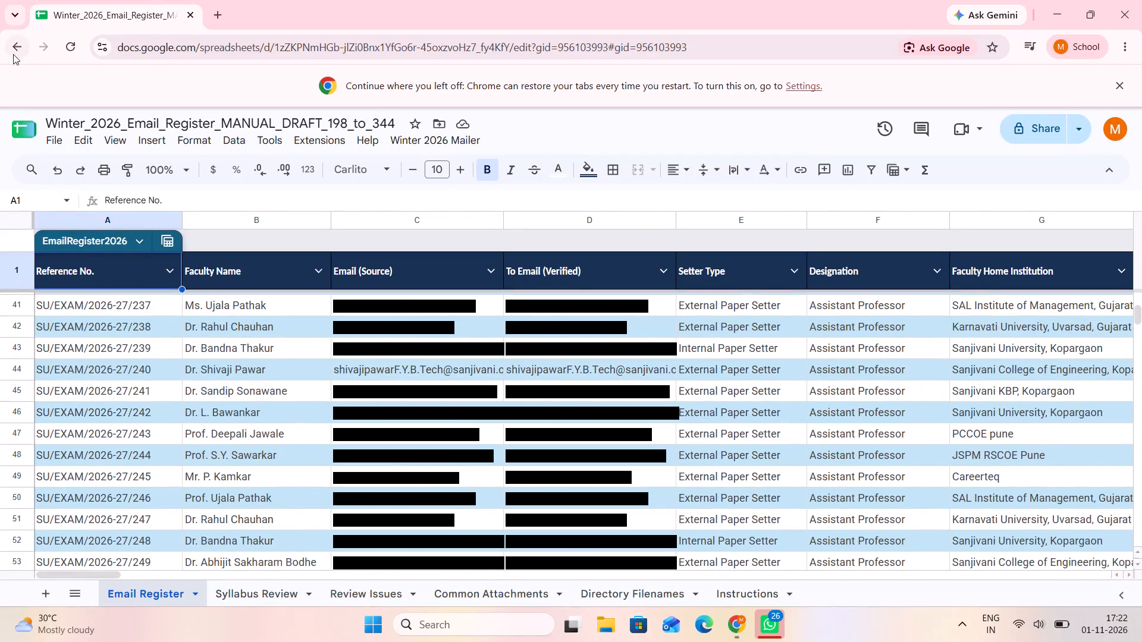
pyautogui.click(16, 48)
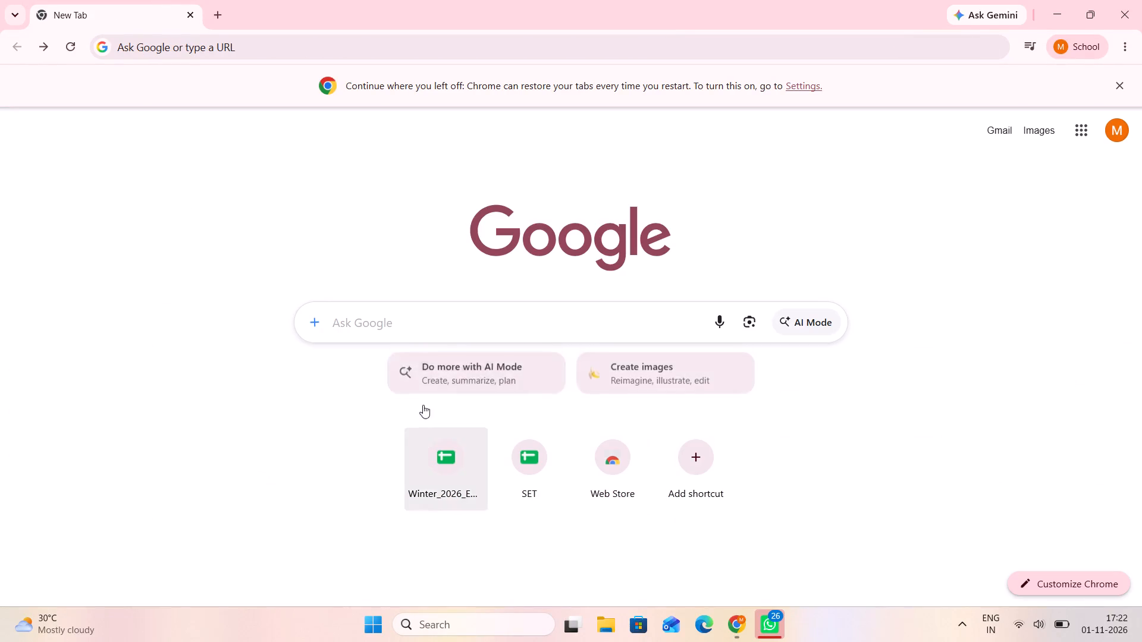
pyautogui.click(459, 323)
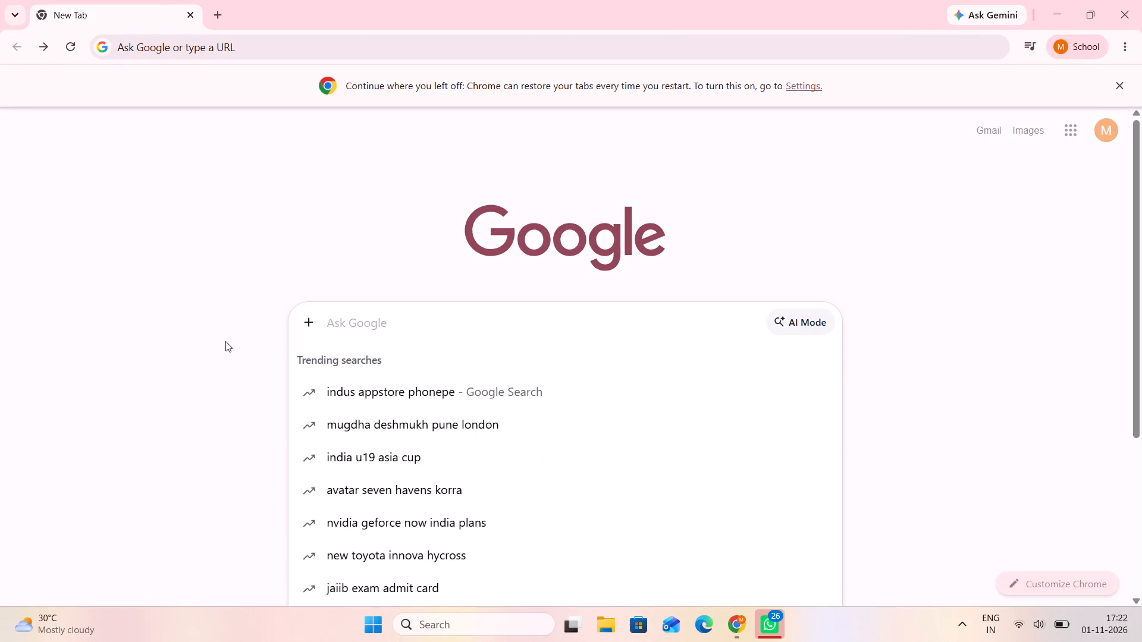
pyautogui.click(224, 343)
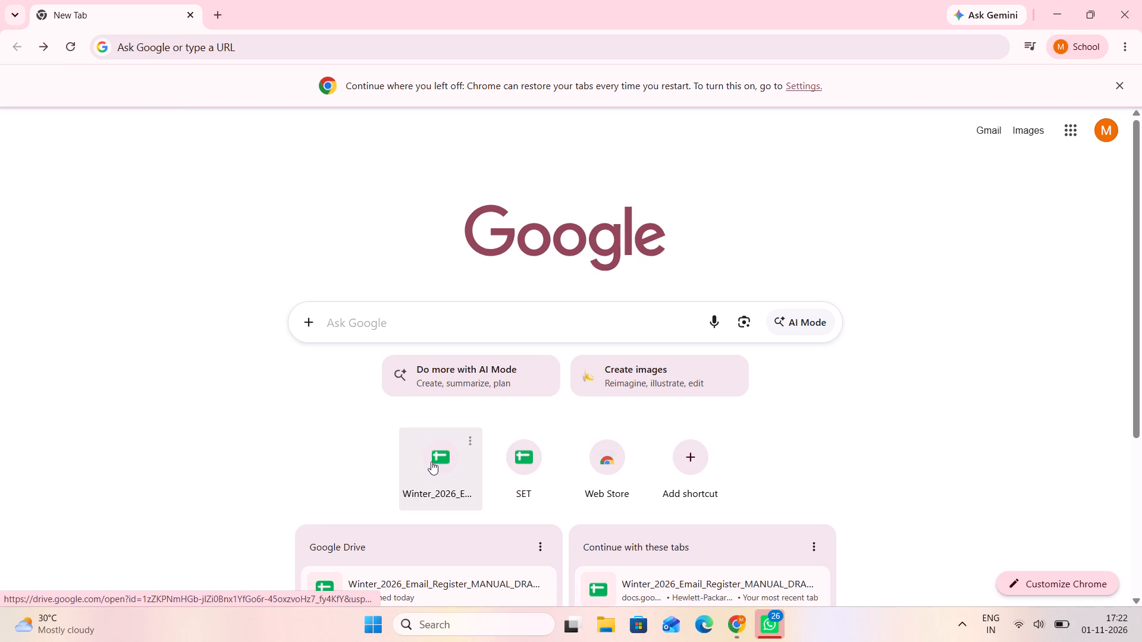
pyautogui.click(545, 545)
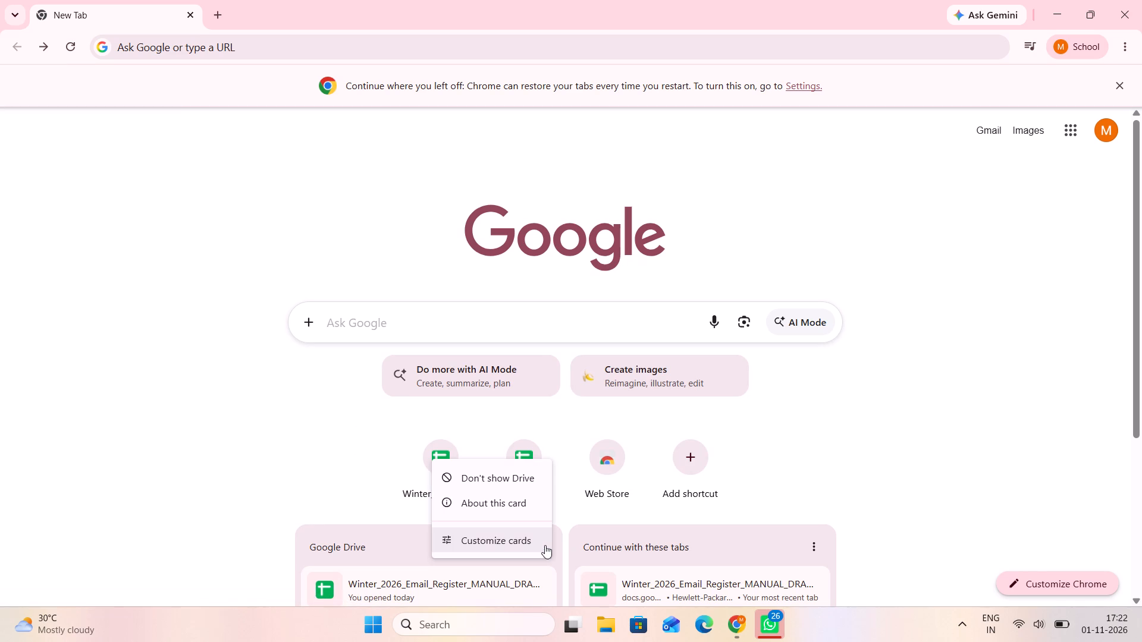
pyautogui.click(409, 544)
# Reopen the Winter_2026_Email_Register_MANUAL_DRAFT_198_to_344 spreadsheet and download it as a Microsoft Excel (.xlsx) file.
pyautogui.click(441, 466)
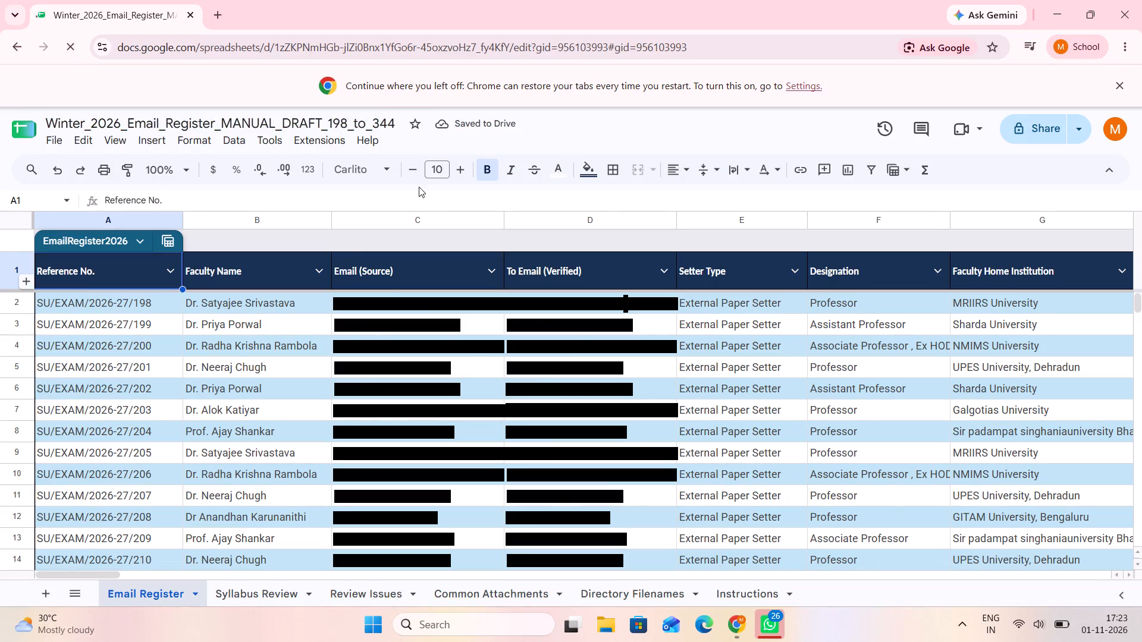
pyautogui.click(1072, 134)
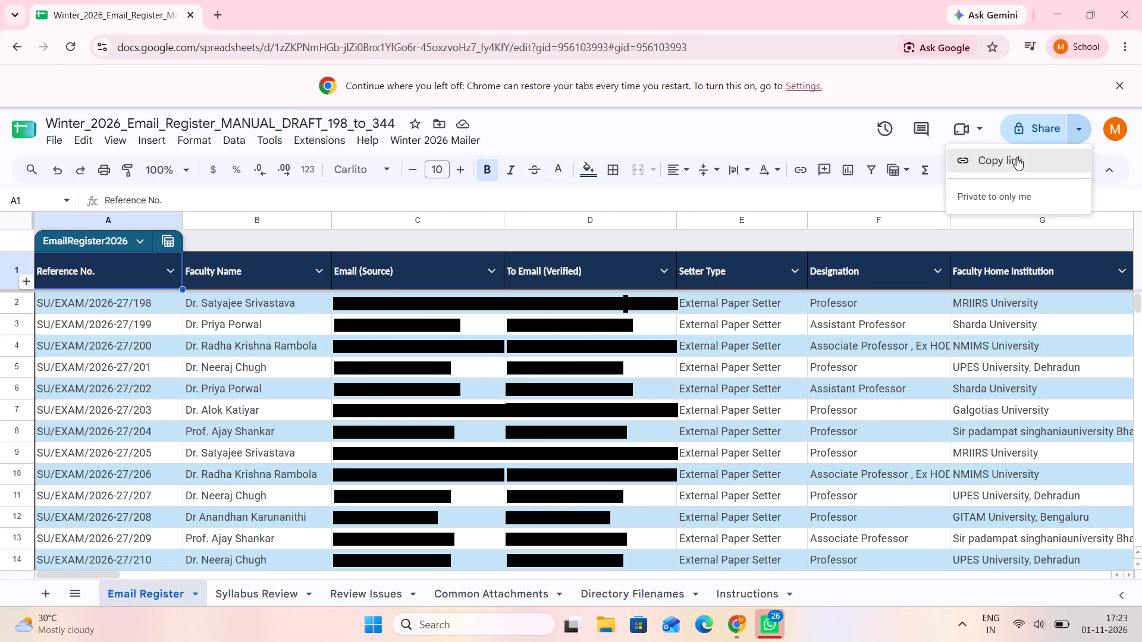
pyautogui.click(837, 136)
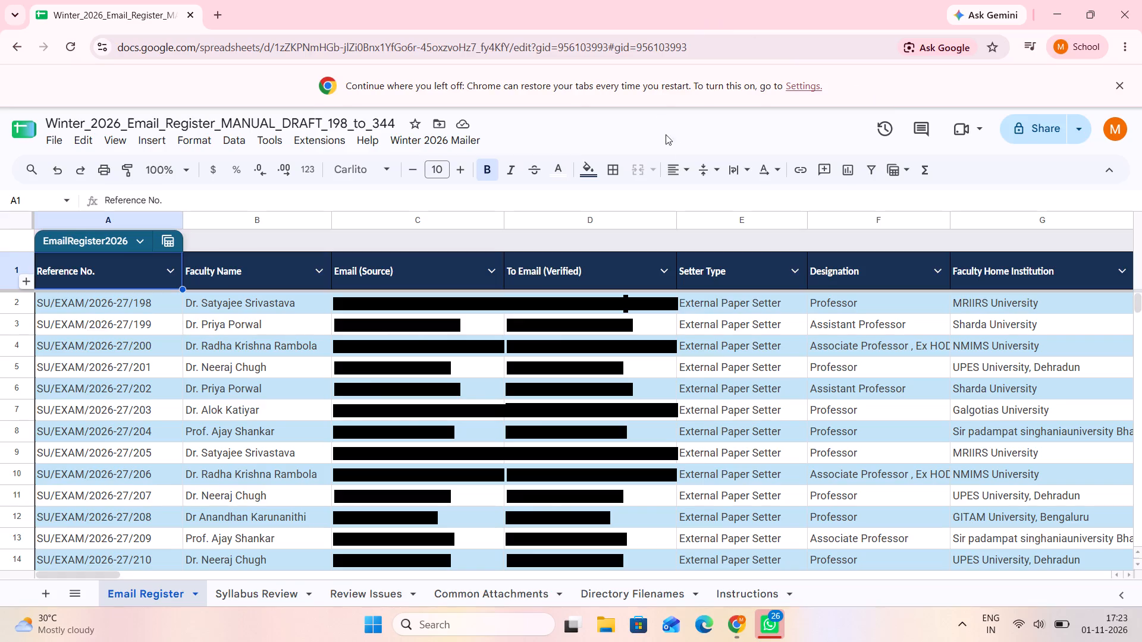
pyautogui.click(54, 139)
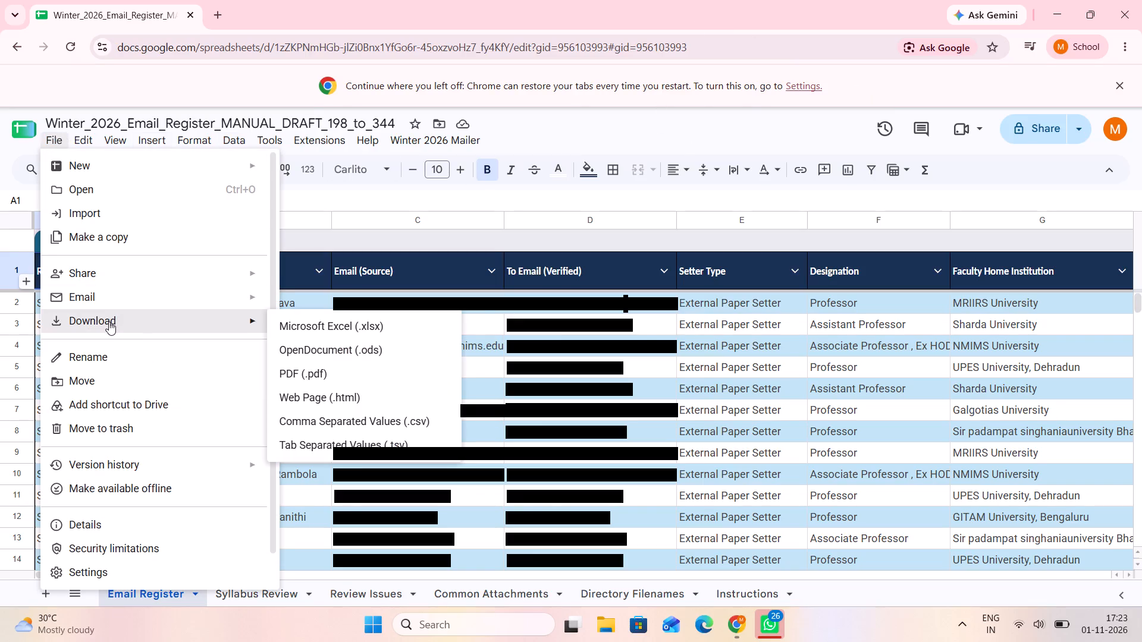
pyautogui.click(109, 322)
pyautogui.click(289, 330)
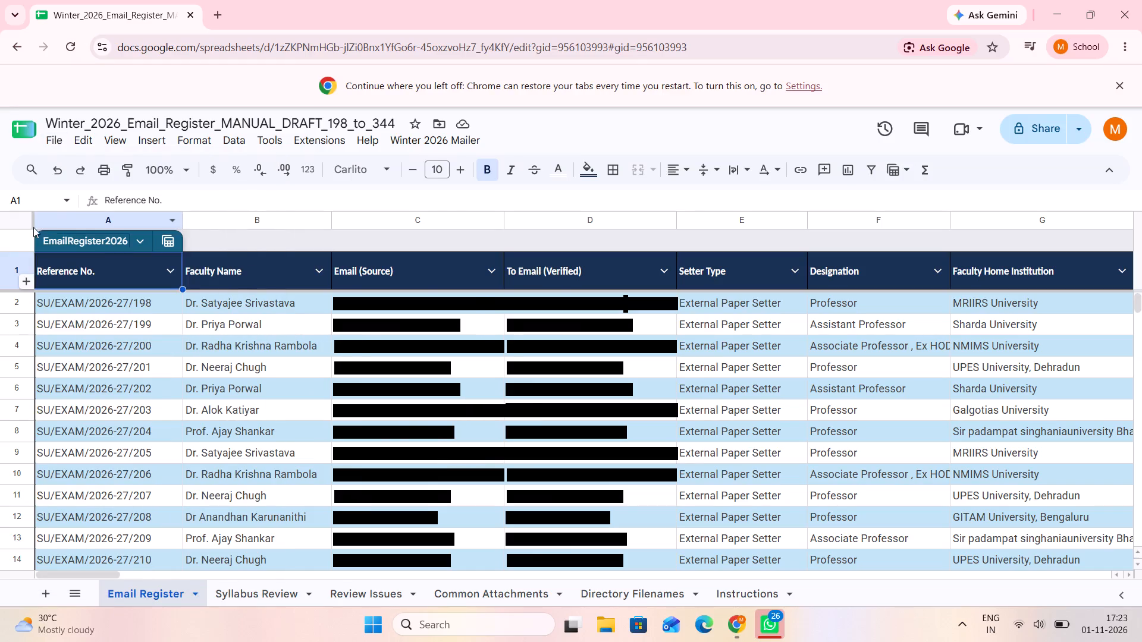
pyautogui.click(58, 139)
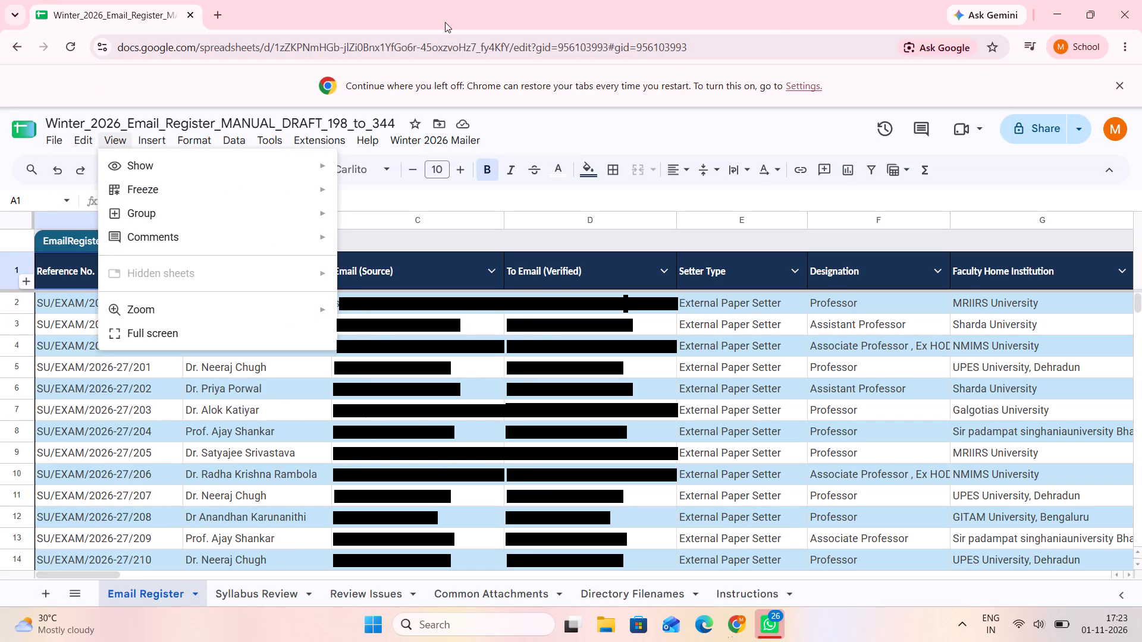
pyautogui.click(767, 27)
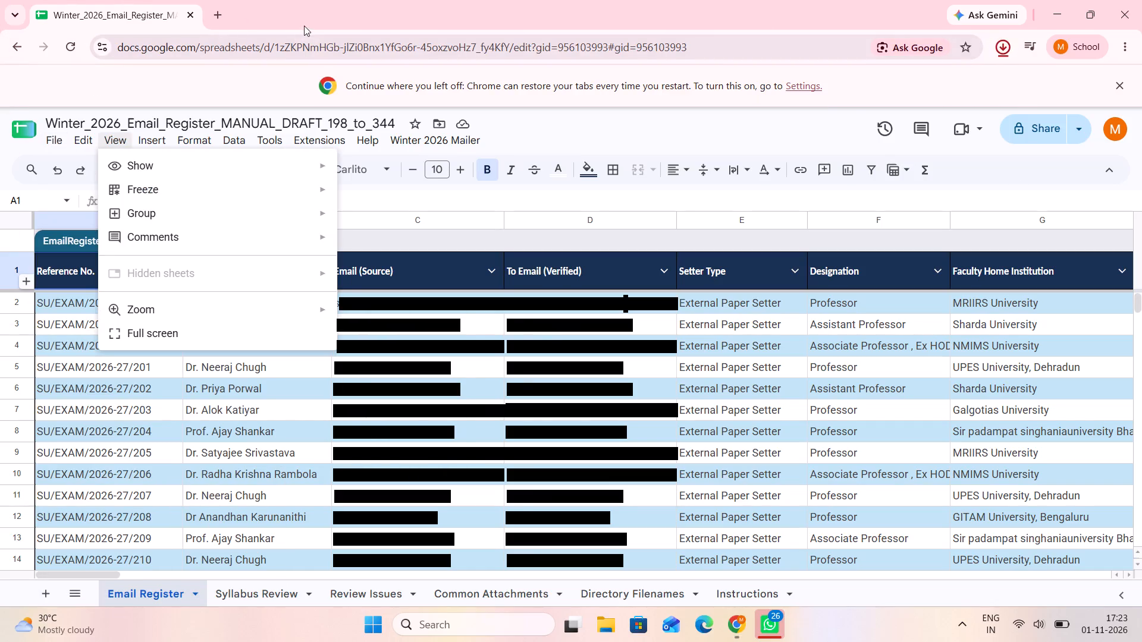
# Open Google Drive in a new browser tab and download the Winter 2026 Appointment Orders folder.
pyautogui.click(221, 21)
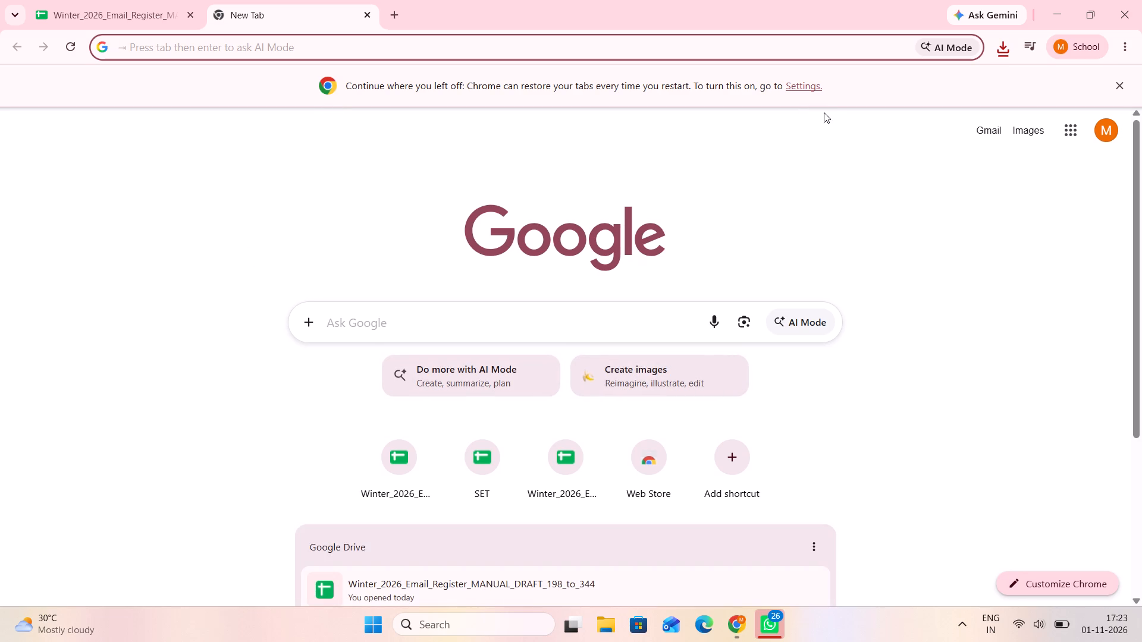
pyautogui.click(1077, 139)
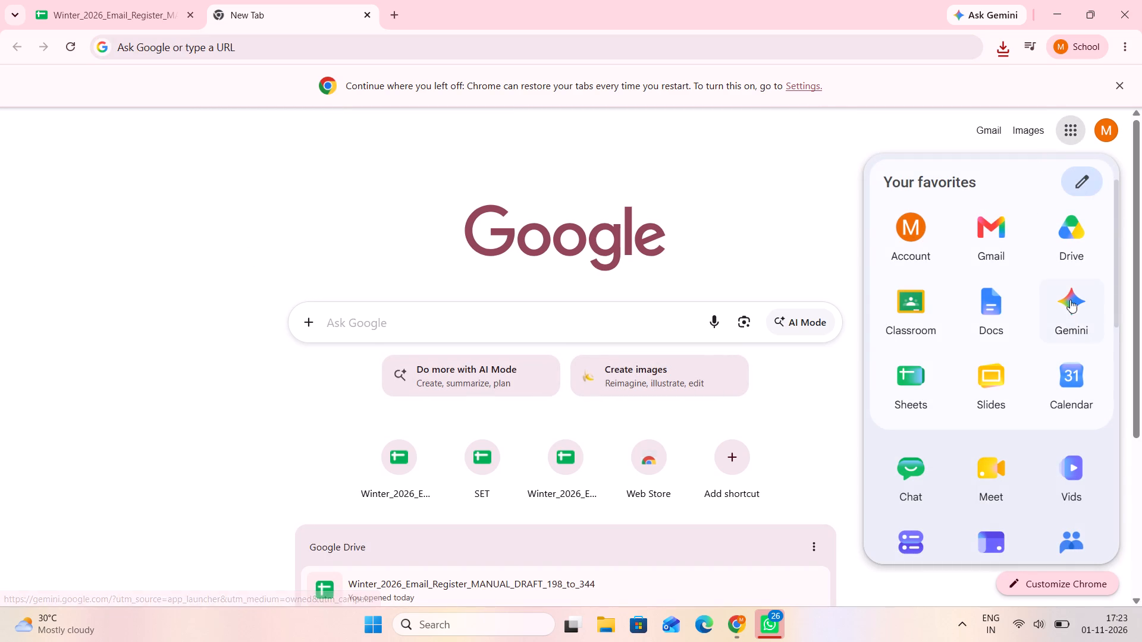
pyautogui.click(1077, 256)
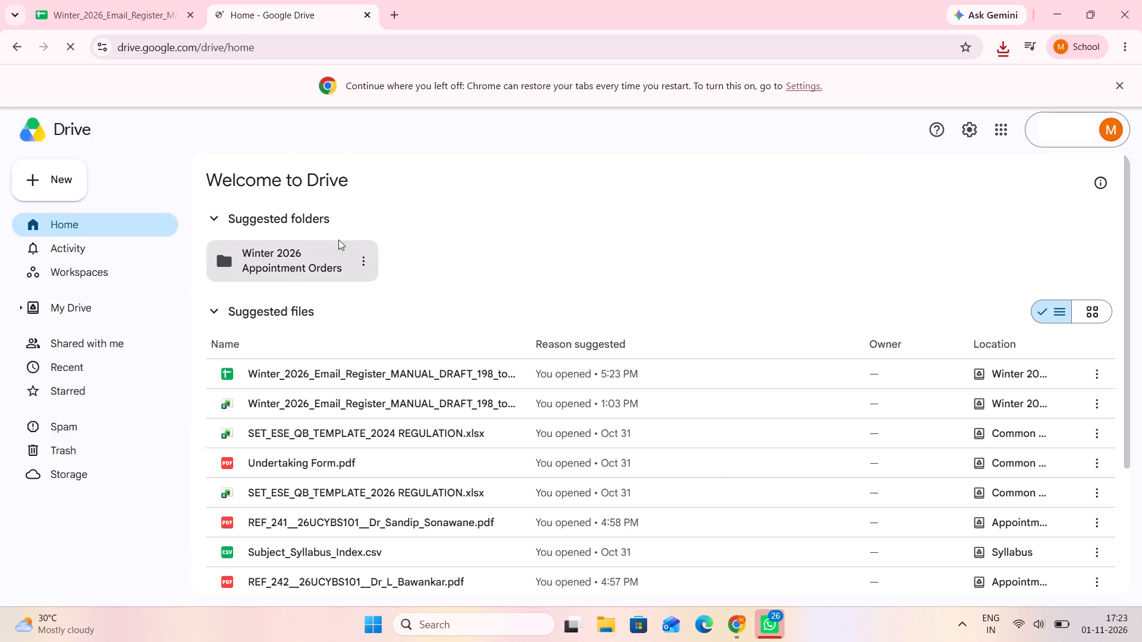
pyautogui.click(354, 261)
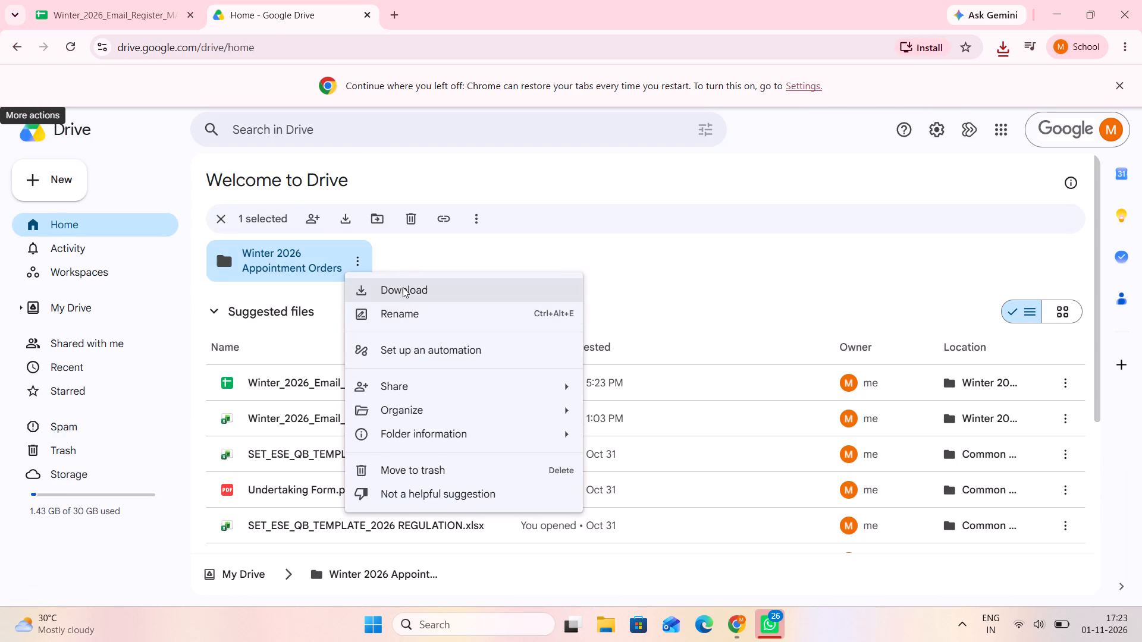
pyautogui.click(403, 287)
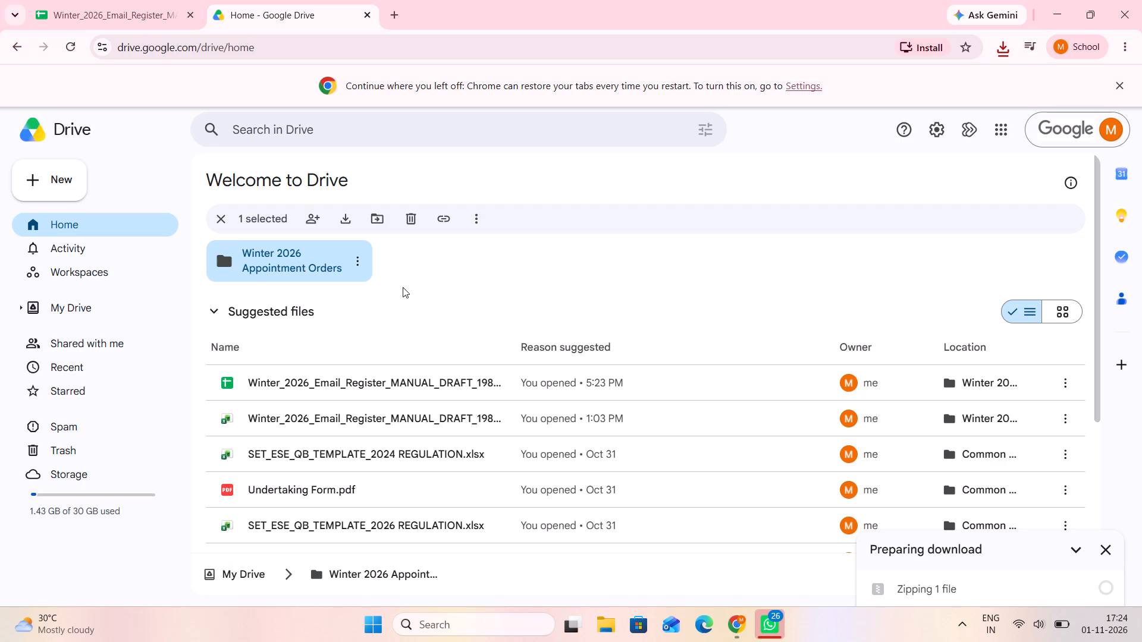
pyautogui.scroll(-2, 676, 417)
pyautogui.scroll(5, 676, 417)
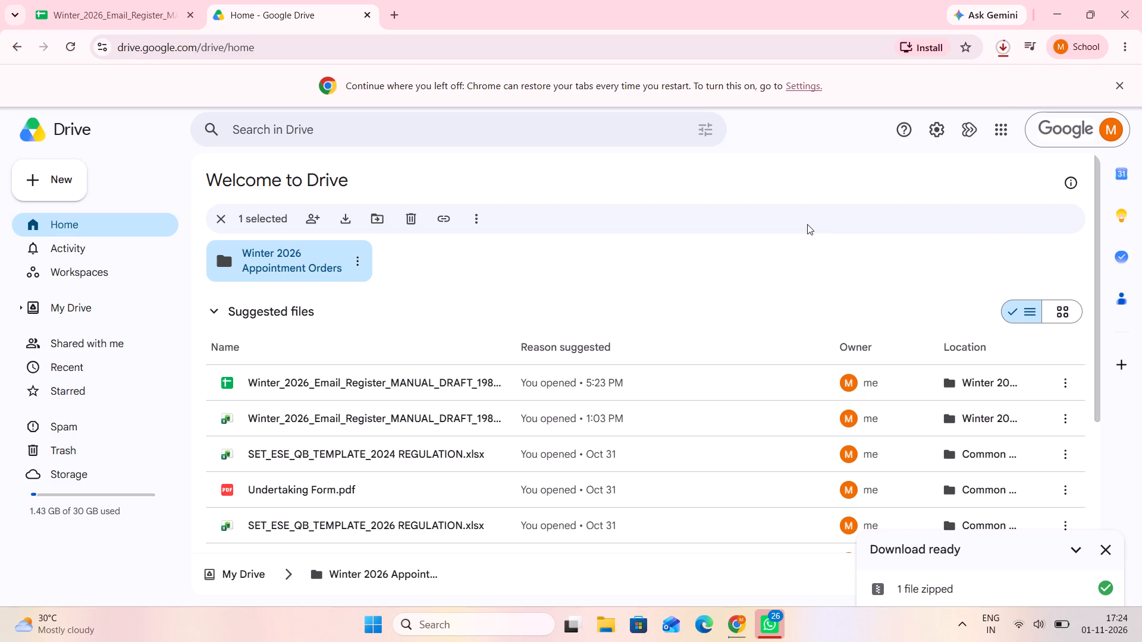
# Show the downloaded Winter 2026 Appointment Orders zip file in its folder in File Explorer.
pyautogui.click(1002, 45)
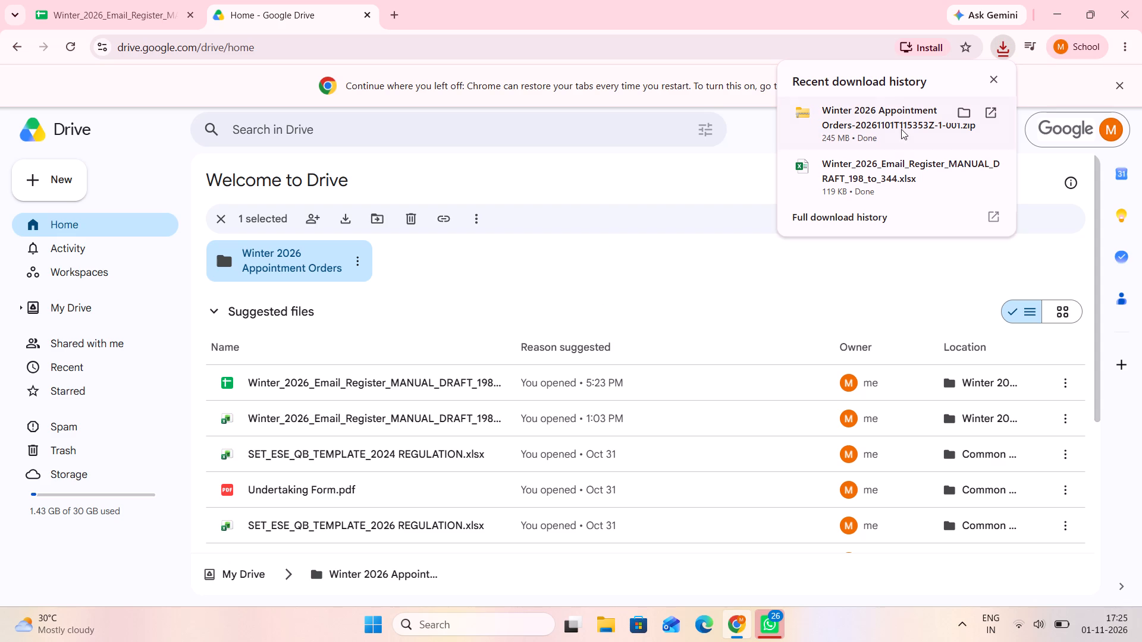
pyautogui.click(970, 112)
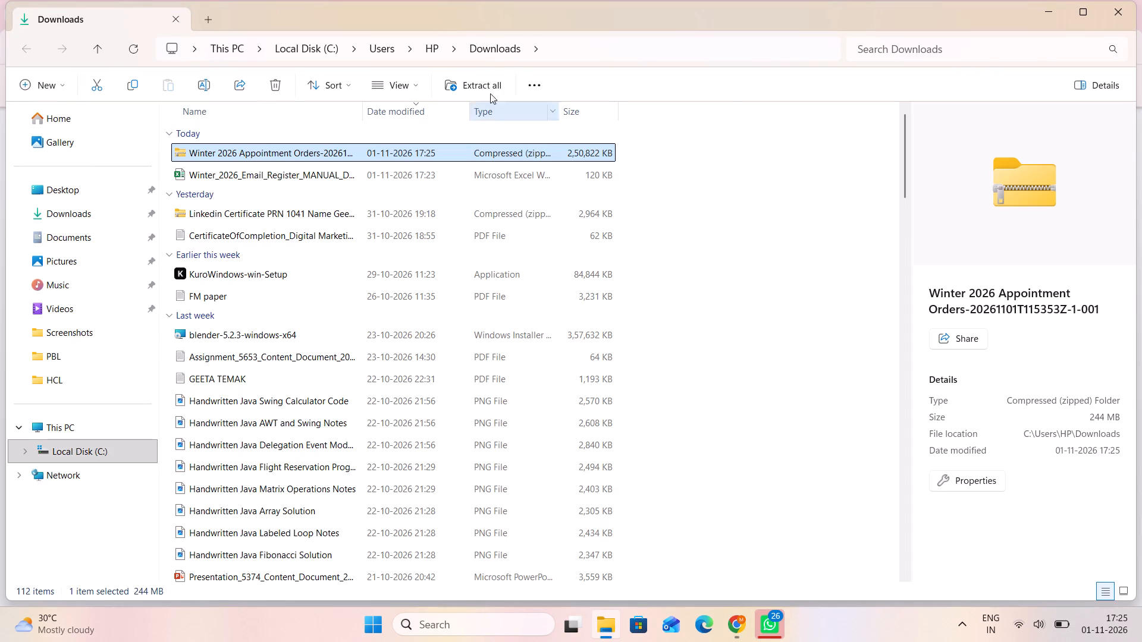
# Open the Winter 2026 Appointment Orders zip archive and the Winter 2026 Appointment Orders folder inside it.
pyautogui.click(390, 156)
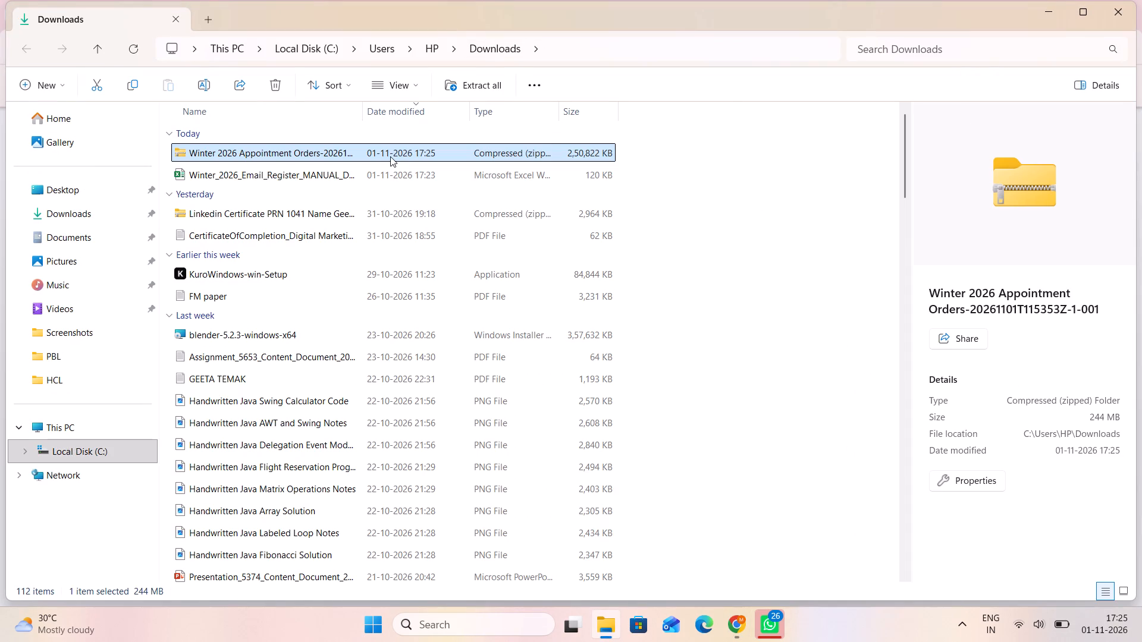
pyautogui.click(309, 218)
pyautogui.doubleClick(295, 147)
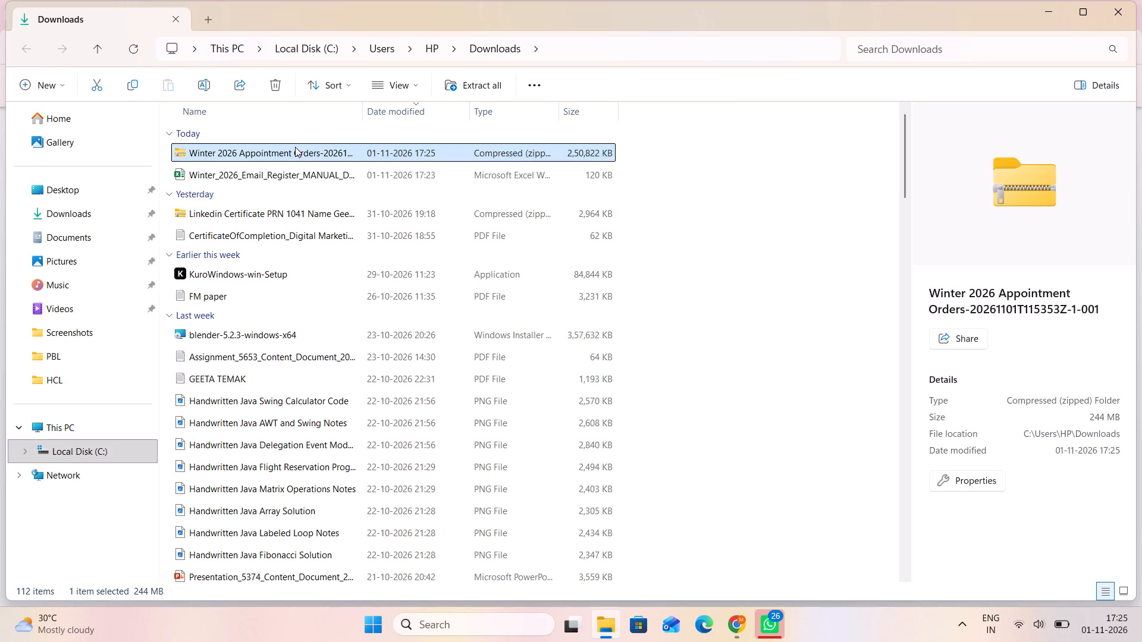
pyautogui.click(275, 135)
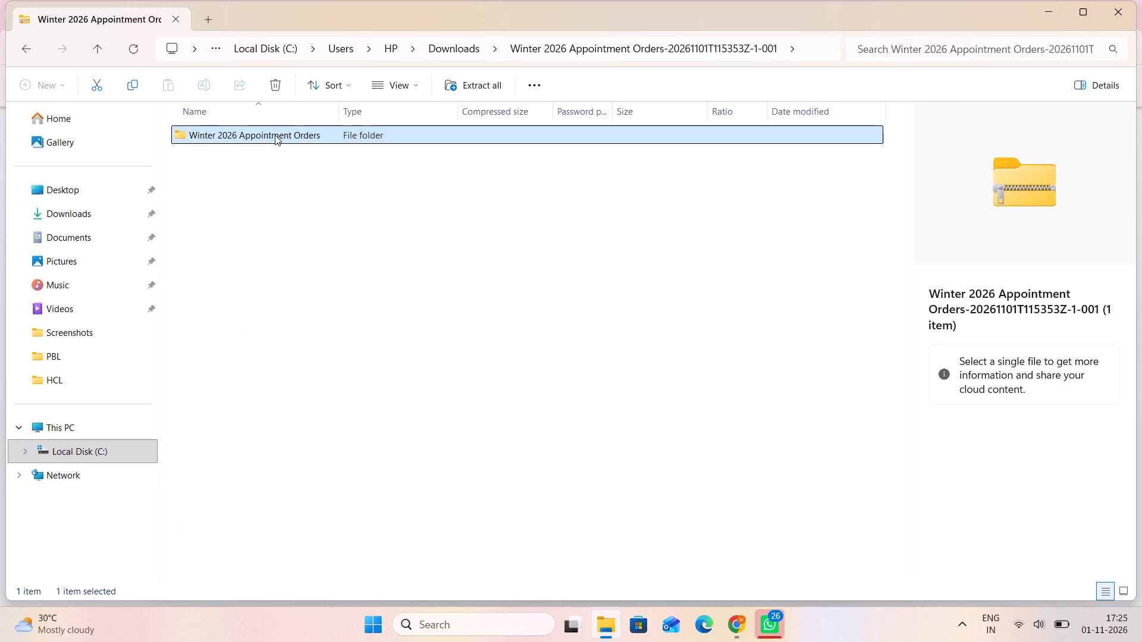
pyautogui.click(275, 135)
pyautogui.click(275, 135)
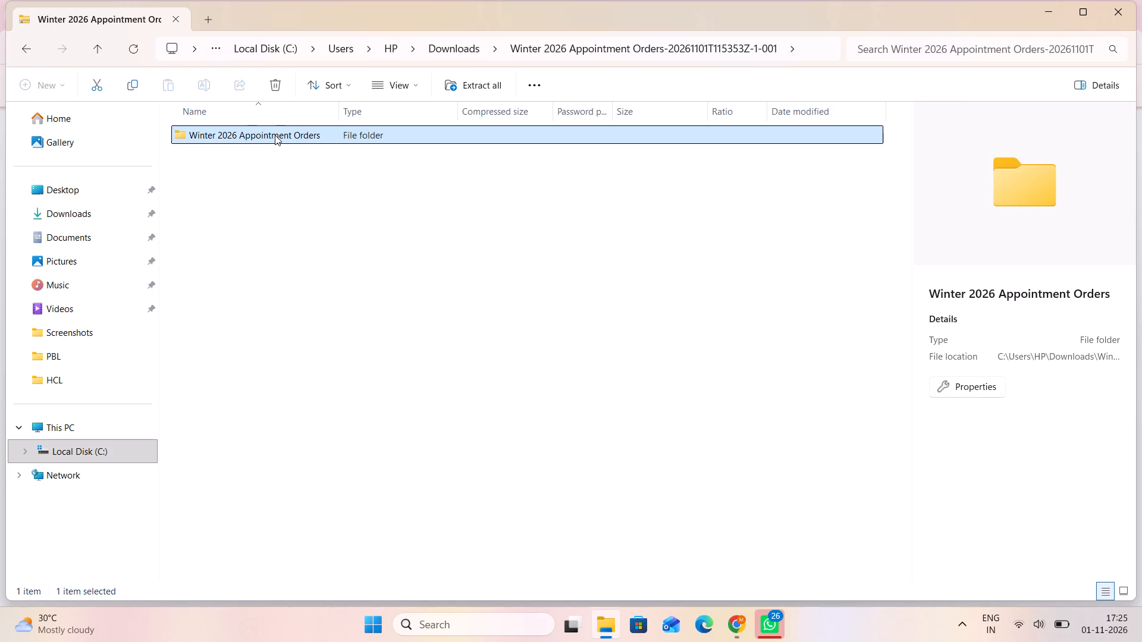
pyautogui.rightClick(275, 135)
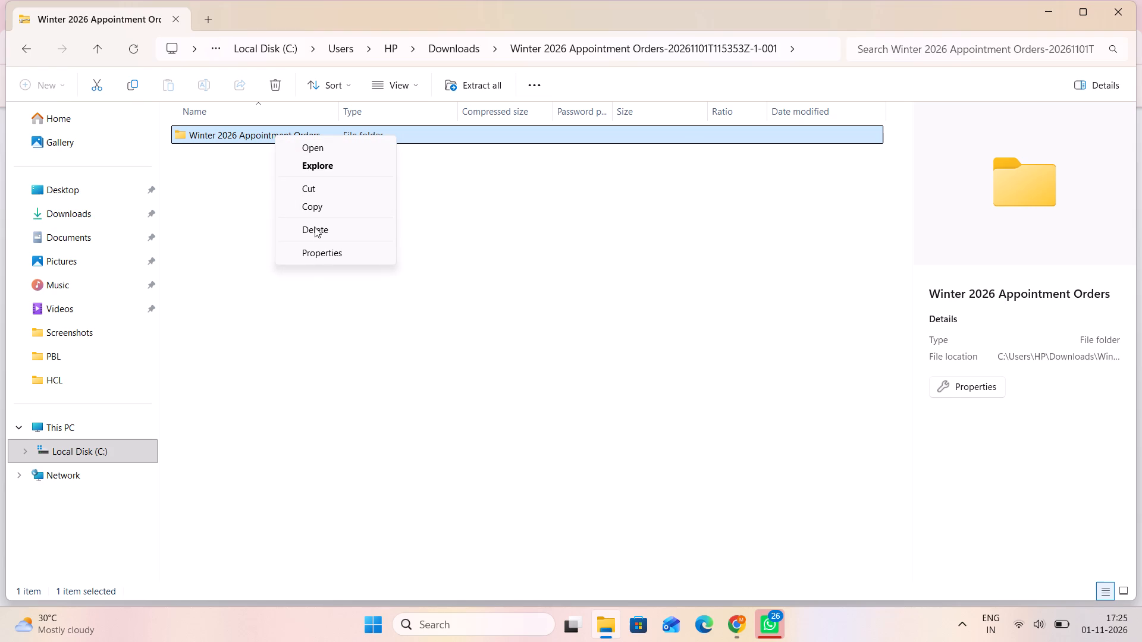
pyautogui.click(324, 289)
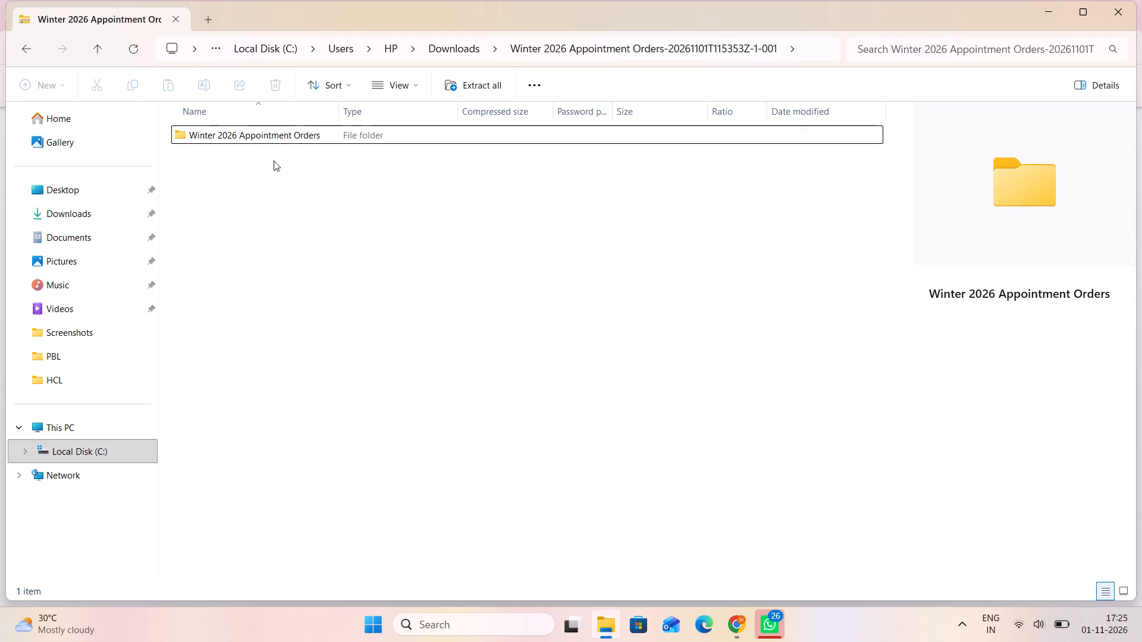
pyautogui.doubleClick(258, 135)
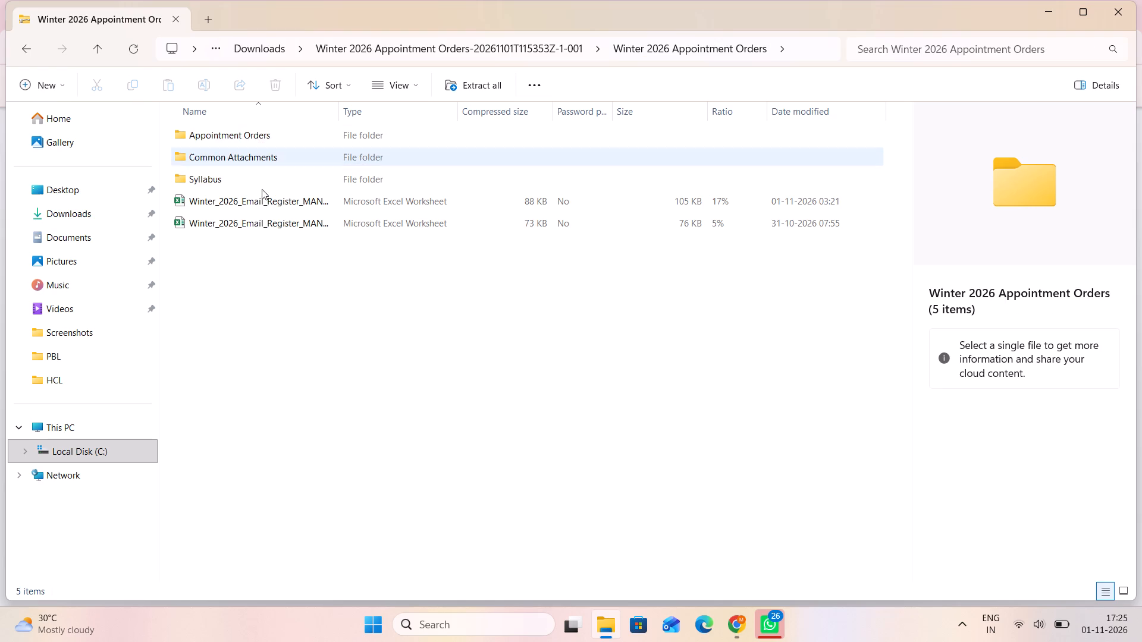
# Open the 76 KB Winter_2026_Email_Register_MANUAL_DRAFT_198_to_344 workbook from the archive, choosing Excel as the app for this one time.
pyautogui.rightClick(261, 203)
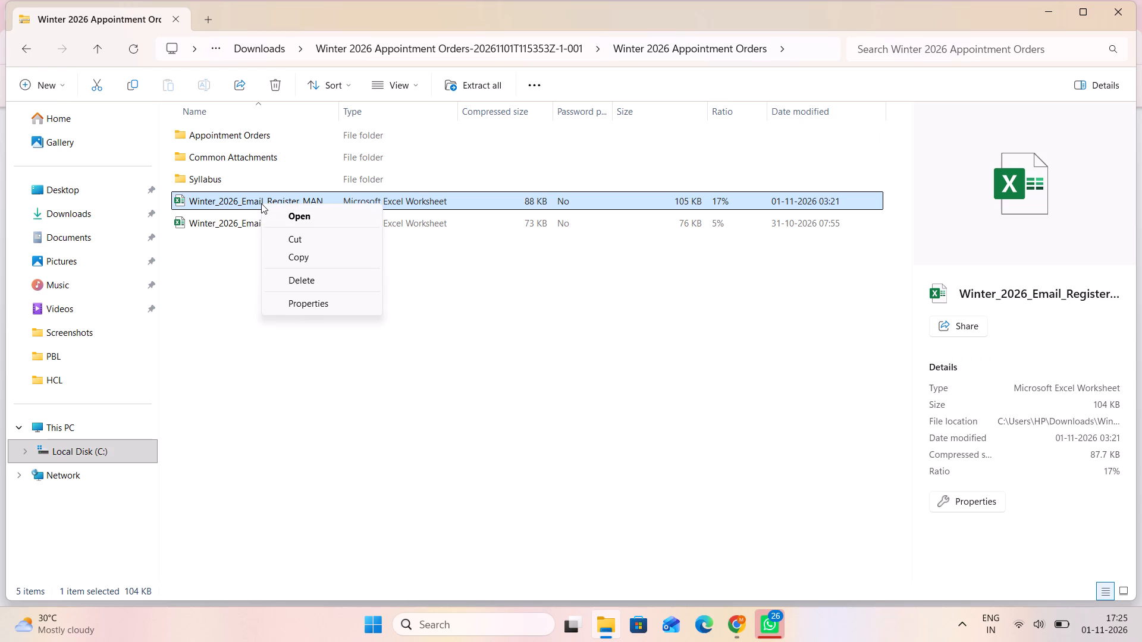
pyautogui.tripleClick(225, 220)
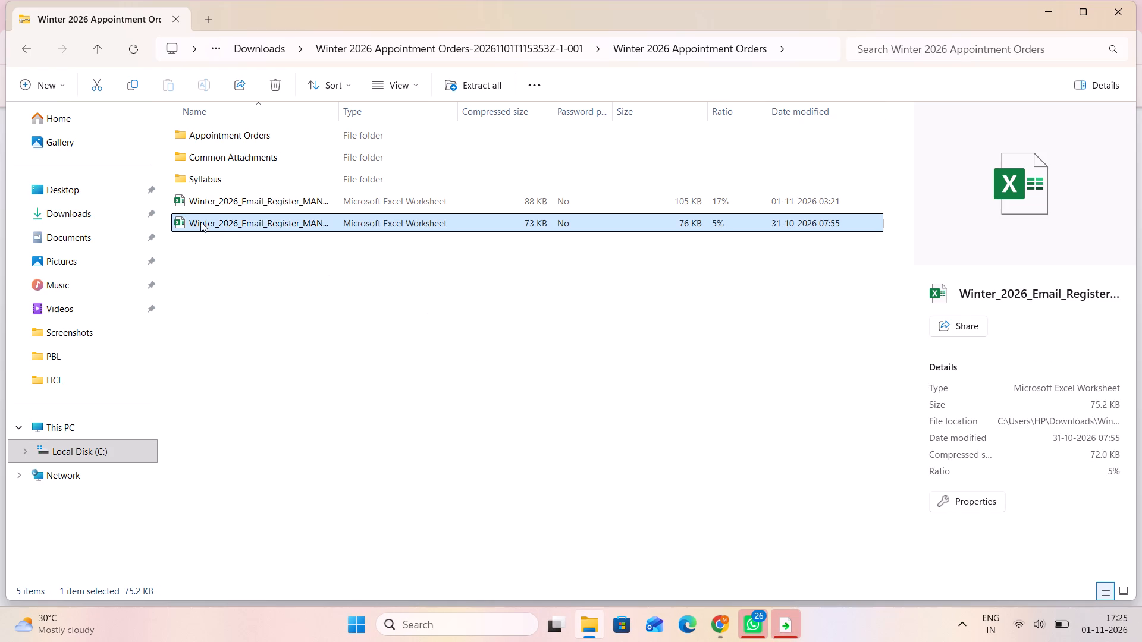
pyautogui.click(779, 621)
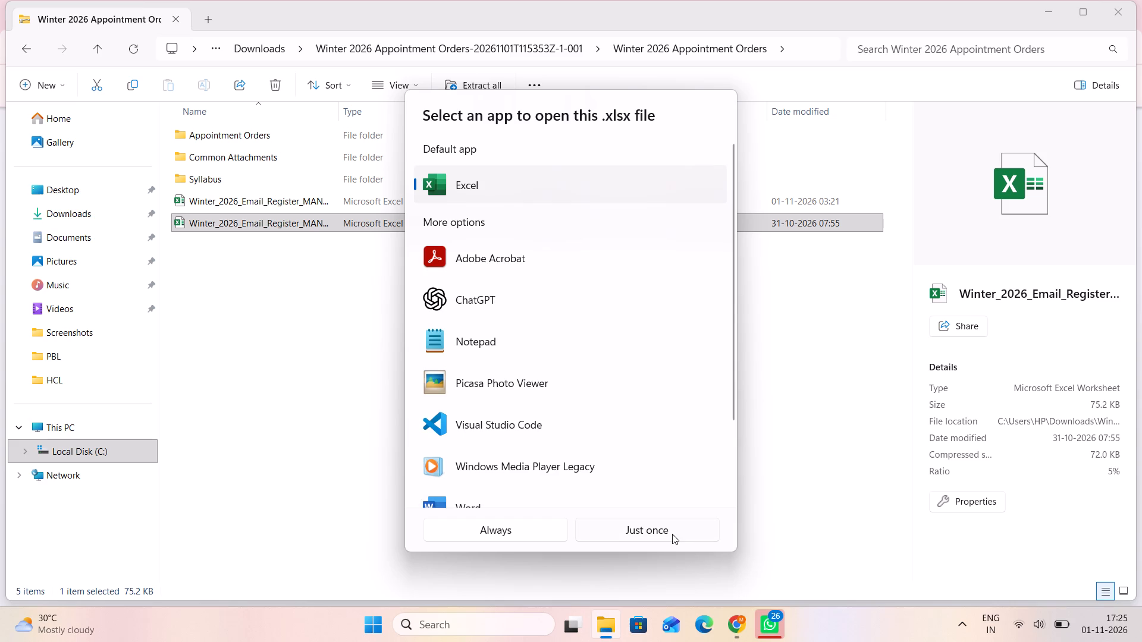
pyautogui.click(672, 534)
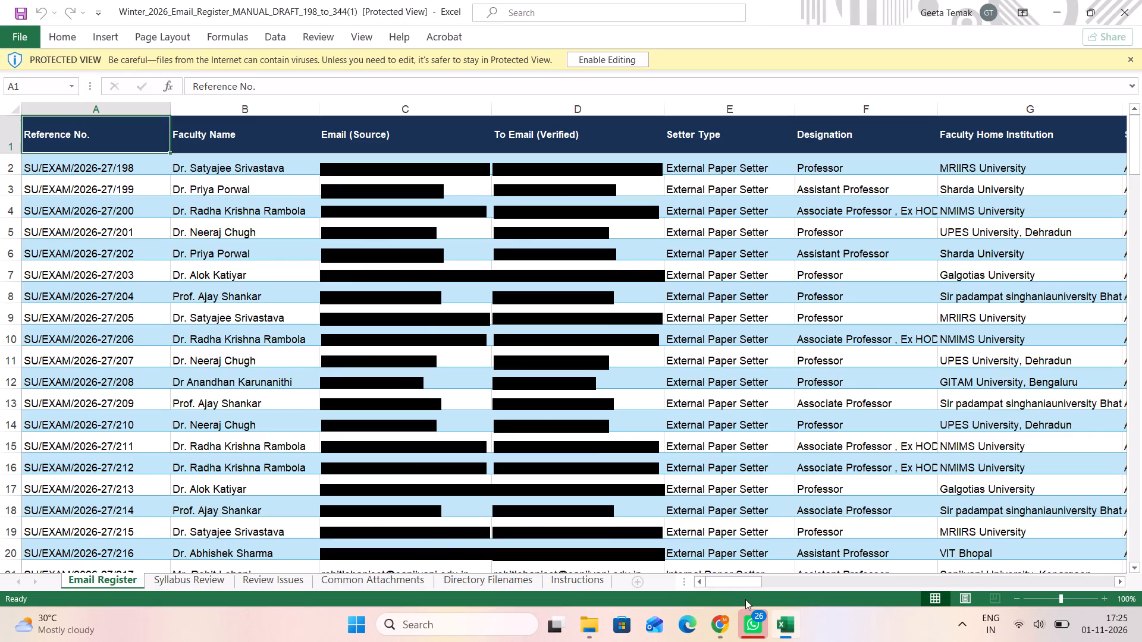
# Switch back to the File Explorer window showing the Winter 2026 Appointment Orders archive.
pyautogui.click(588, 619)
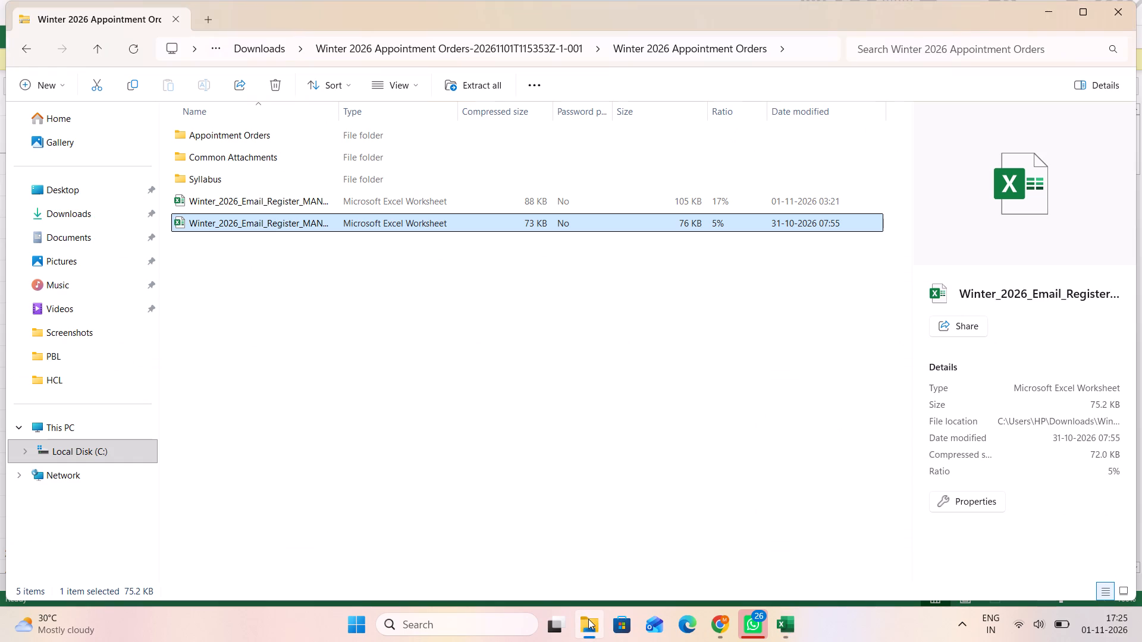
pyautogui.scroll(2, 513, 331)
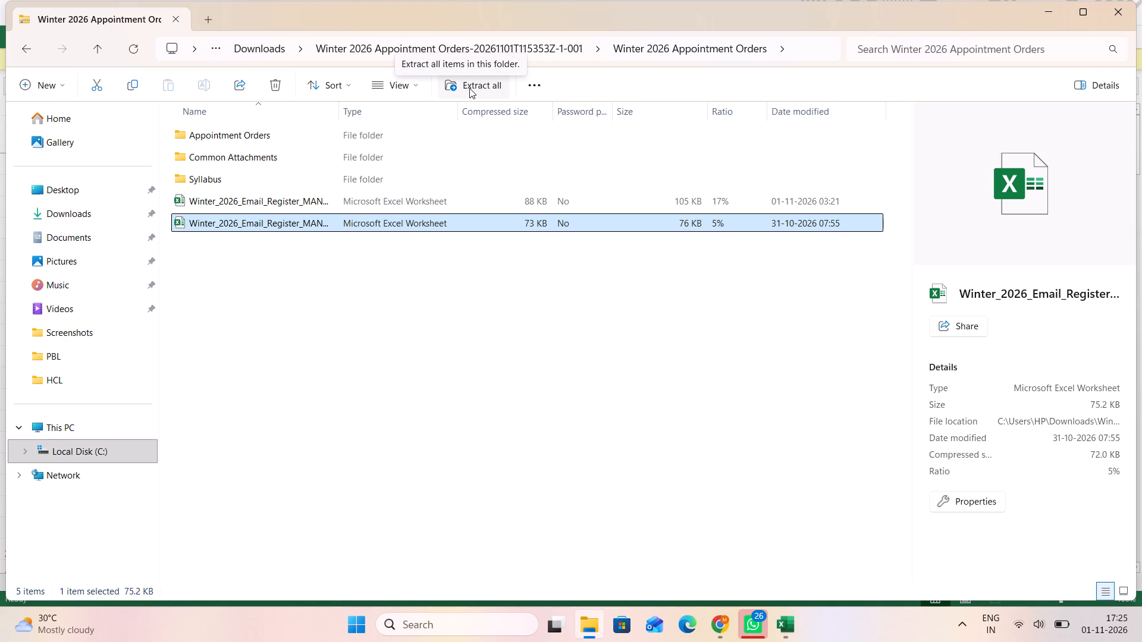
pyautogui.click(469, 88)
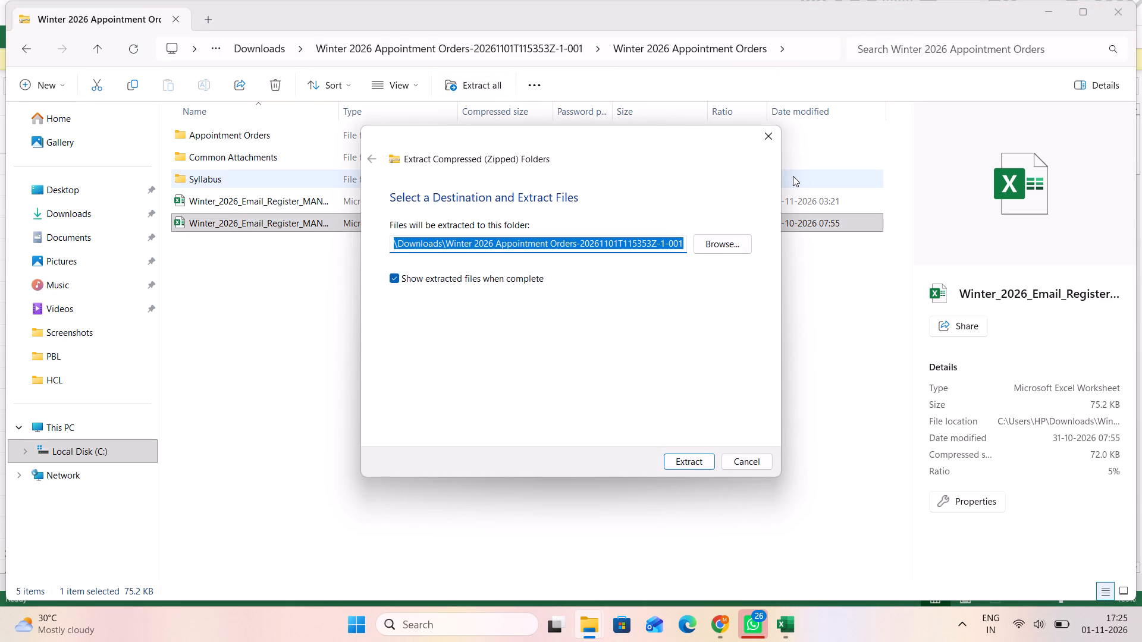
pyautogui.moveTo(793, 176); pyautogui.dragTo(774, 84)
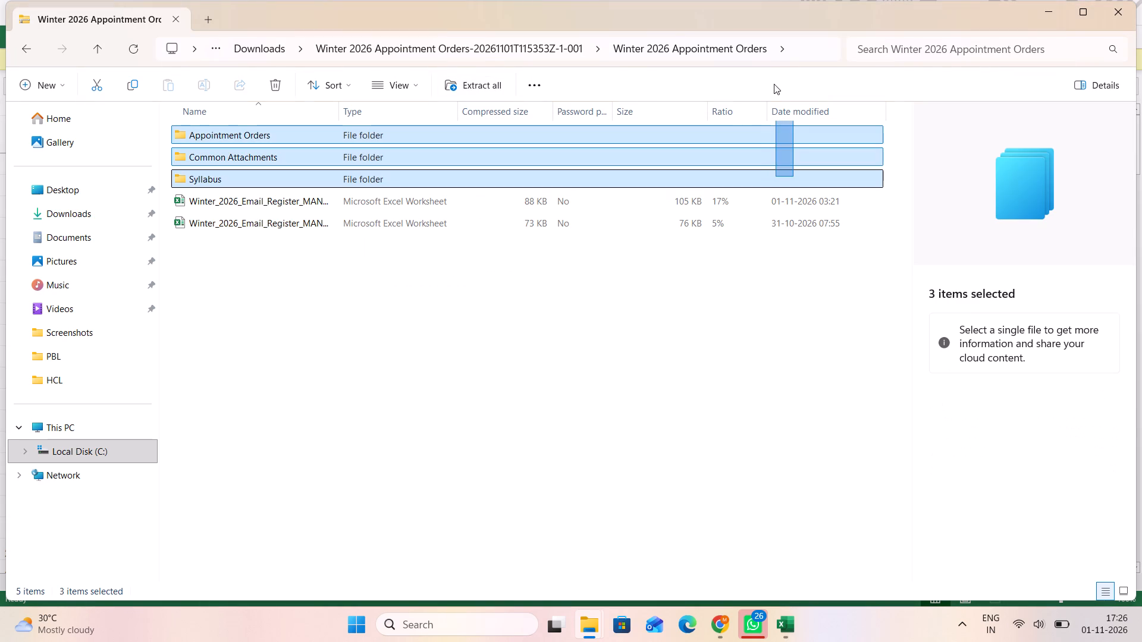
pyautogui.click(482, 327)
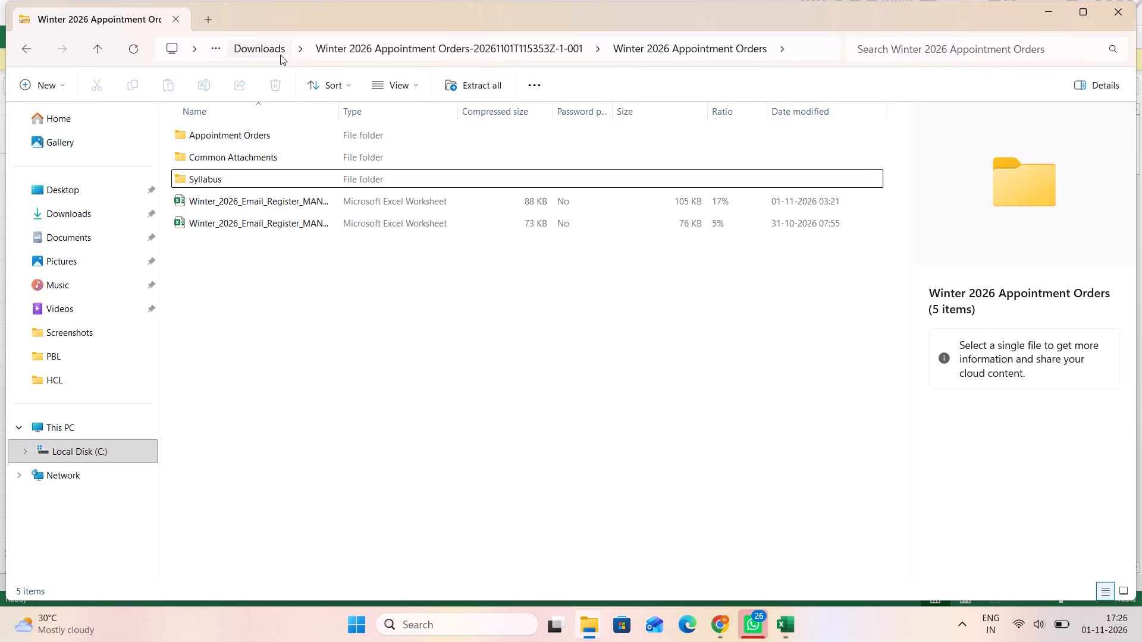
# Go back to the Downloads folder and extract the whole Winter 2026 Appointment Orders zip archive to the suggested destination.
pyautogui.click(280, 55)
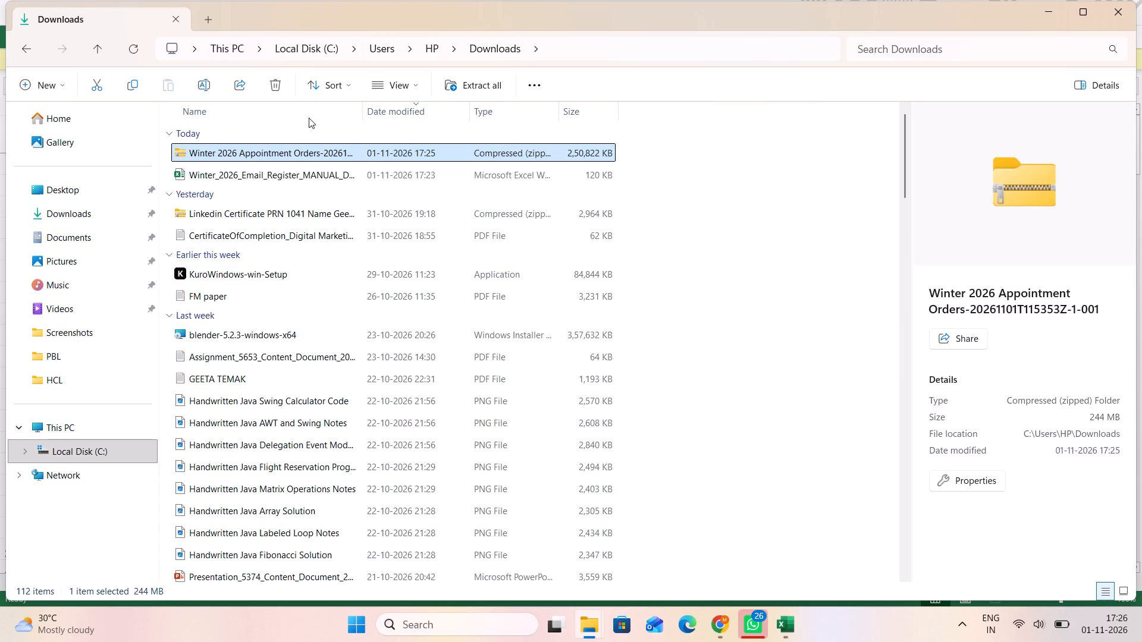
pyautogui.click(494, 83)
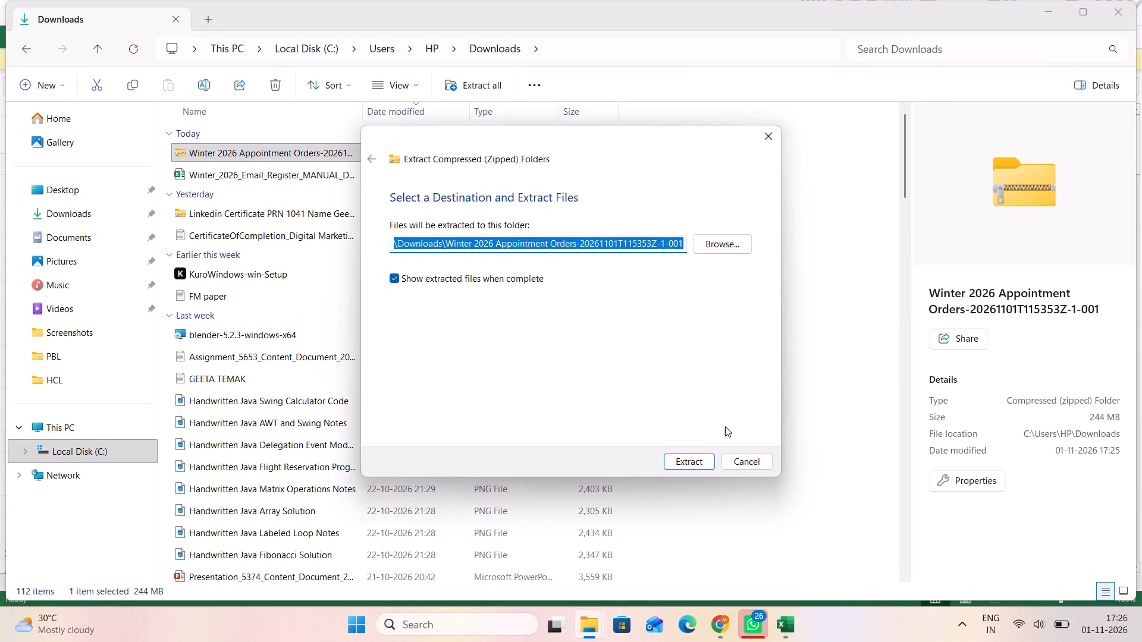
pyautogui.click(689, 460)
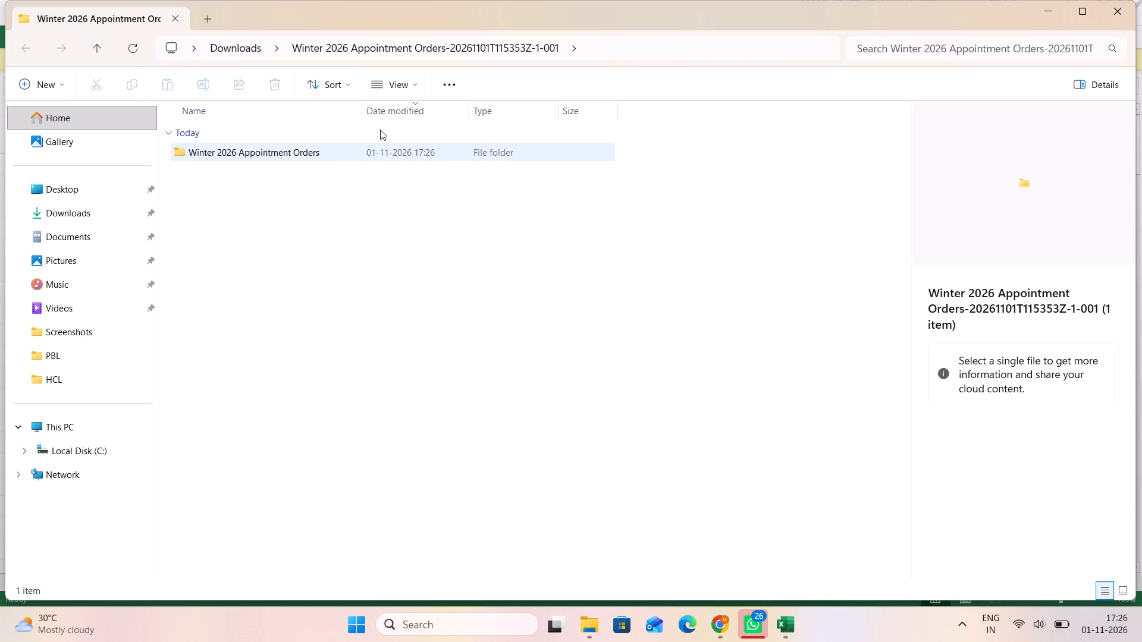
# Delete the Winter 2026 Appointment Orders zip archive from the Downloads folder.
pyautogui.click(64, 216)
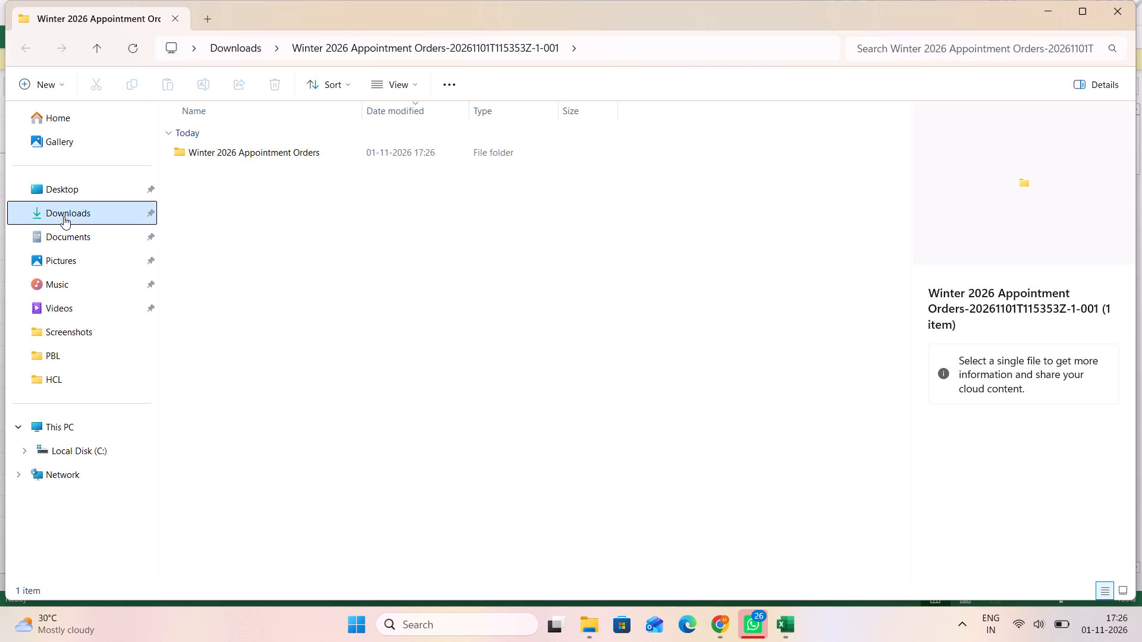
pyautogui.click(297, 148)
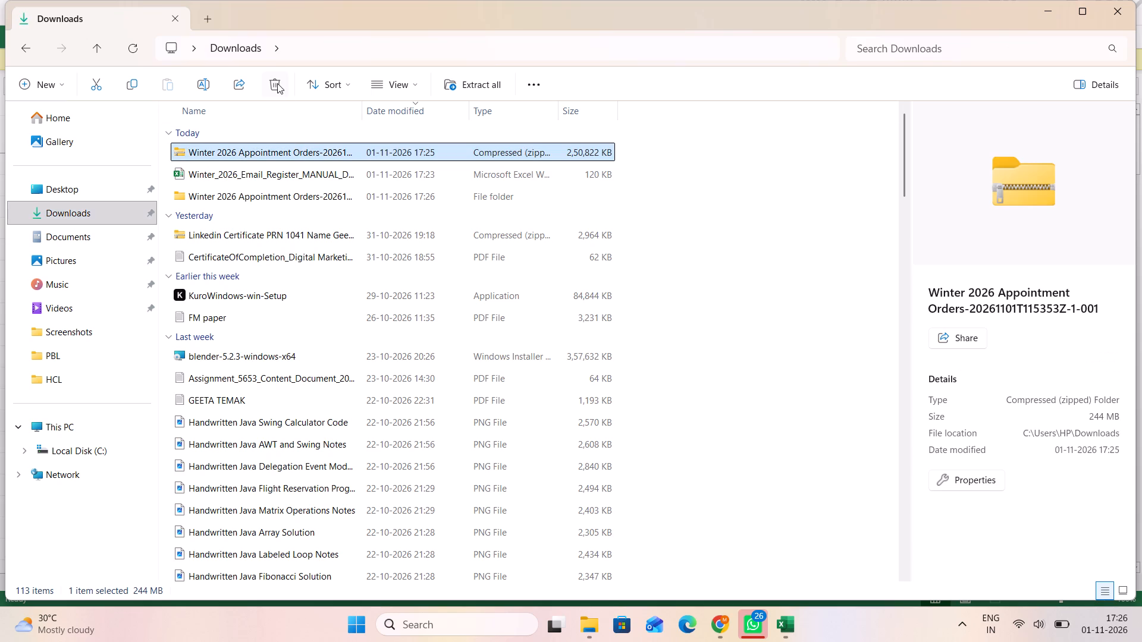
pyautogui.click(277, 83)
# Open the extracted Winter 2026 Appointment Orders-20261101T115353Z-1-001 folder and the Winter 2026 Appointment Orders folder inside it.
pyautogui.doubleClick(263, 179)
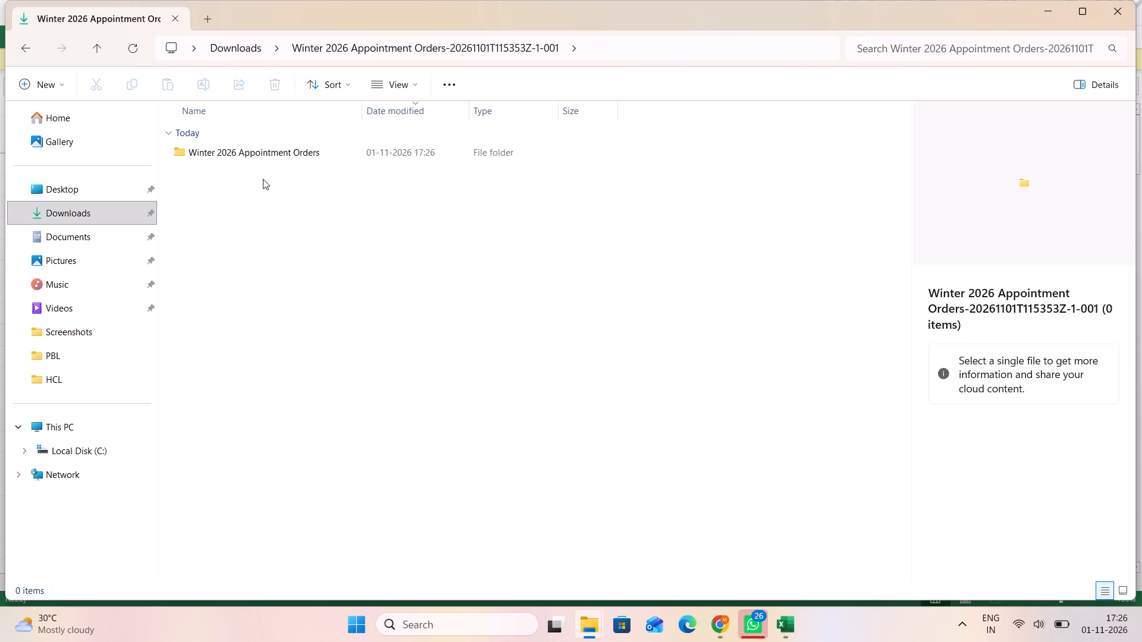
pyautogui.doubleClick(247, 147)
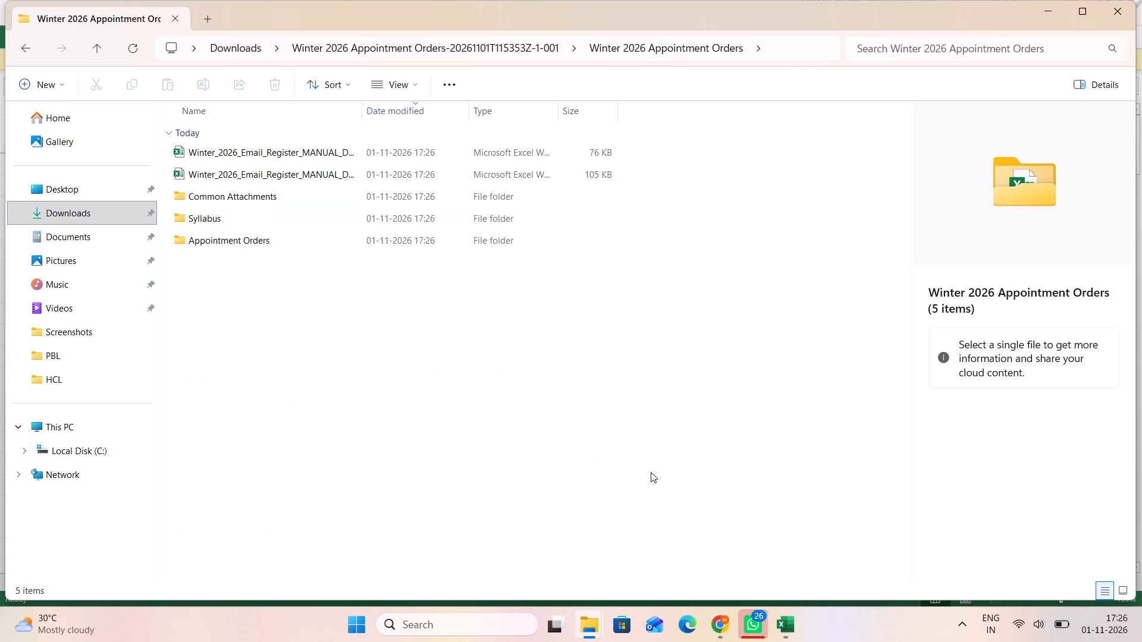
# Switch to Chrome and replace the open Google Drive and Winter_2026_Email_Register pages with a single new blank tab.
pyautogui.click(713, 627)
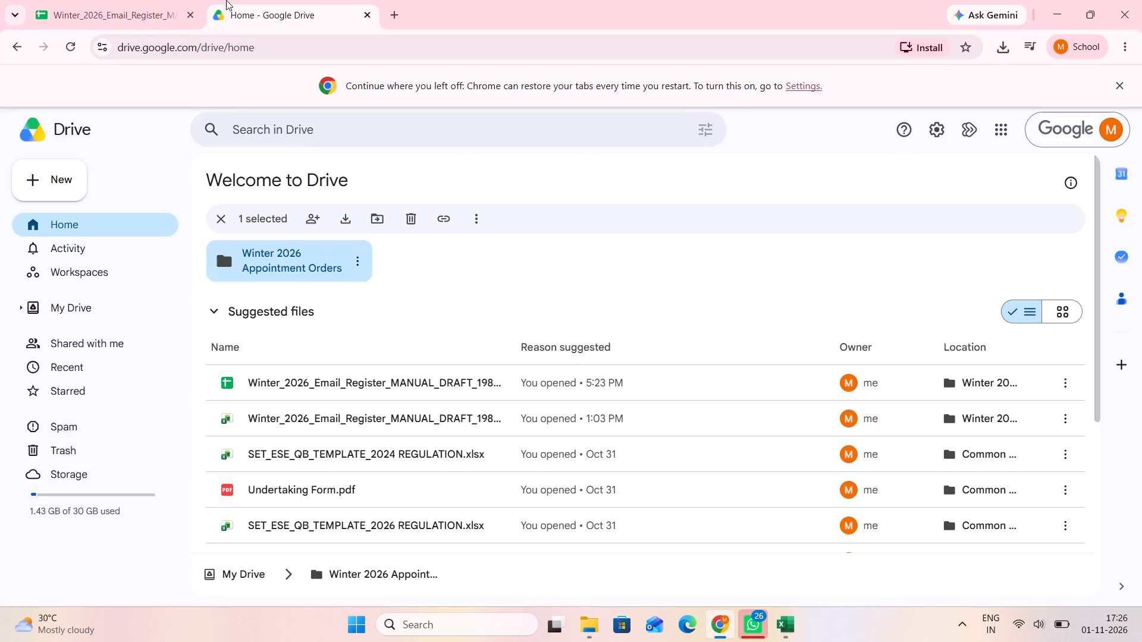
pyautogui.click(397, 13)
pyautogui.click(371, 16)
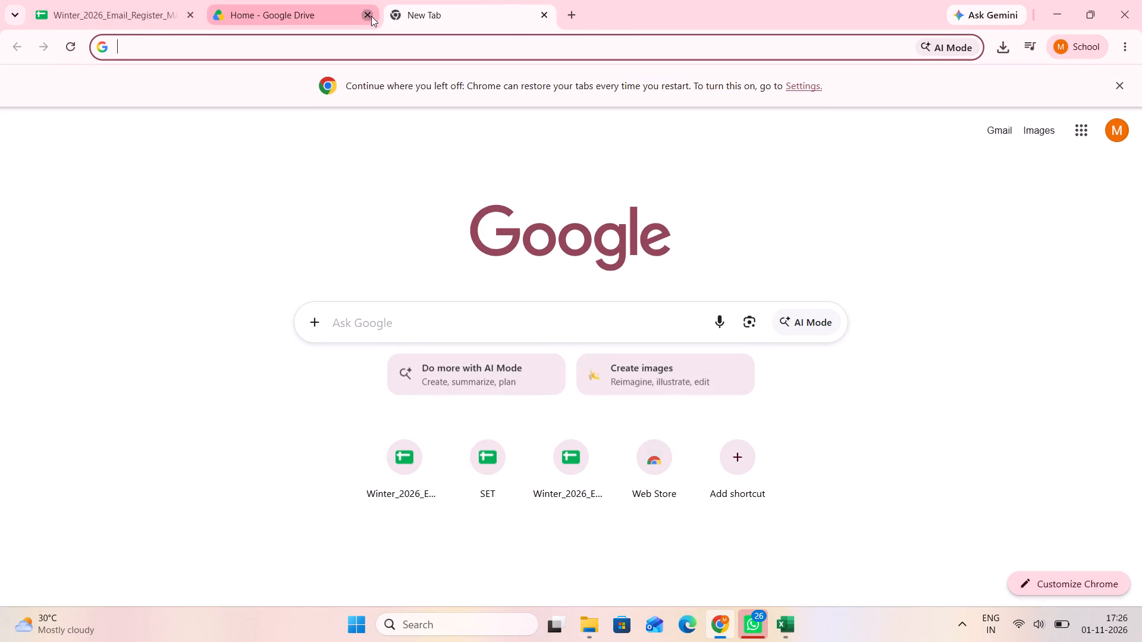
pyautogui.click(185, 14)
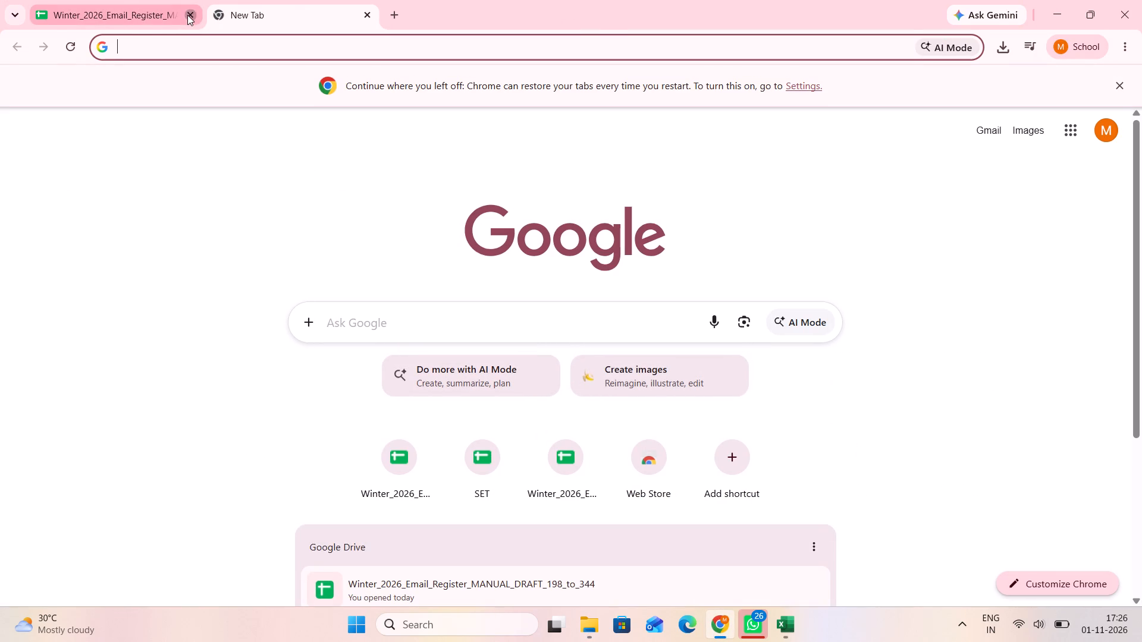
pyautogui.click(187, 15)
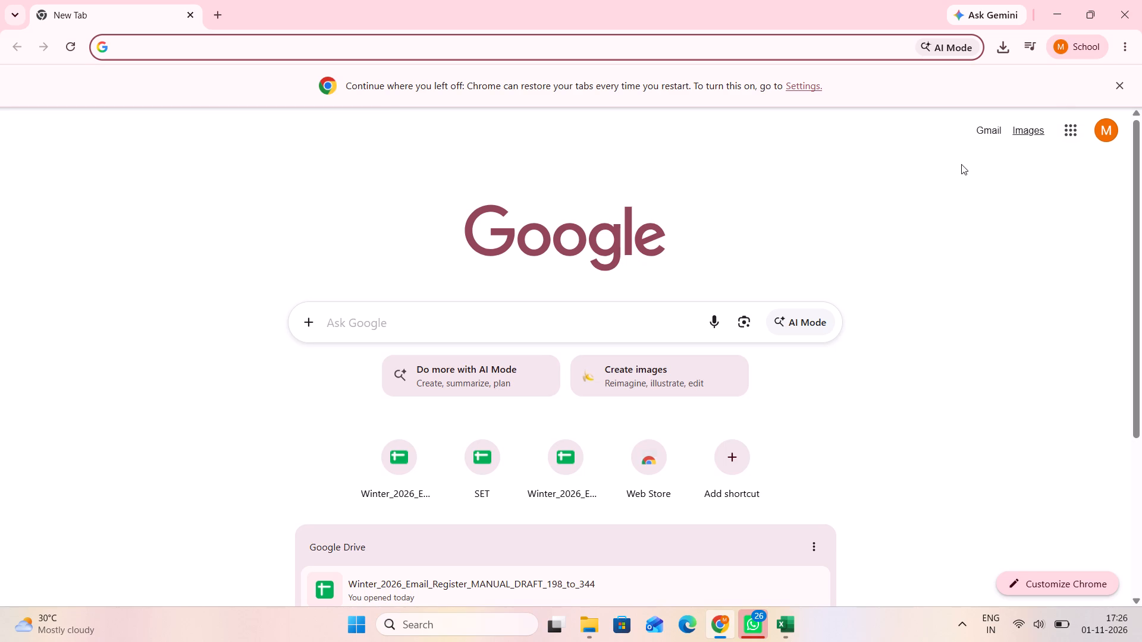
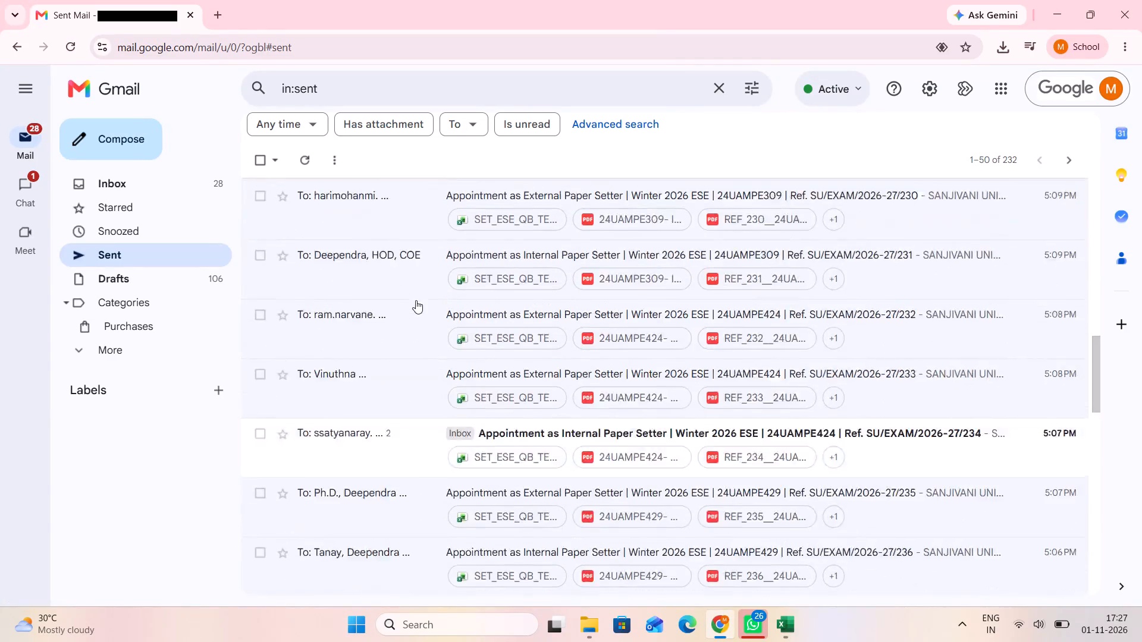
pyautogui.scroll(6, 416, 300)
pyautogui.click(422, 217)
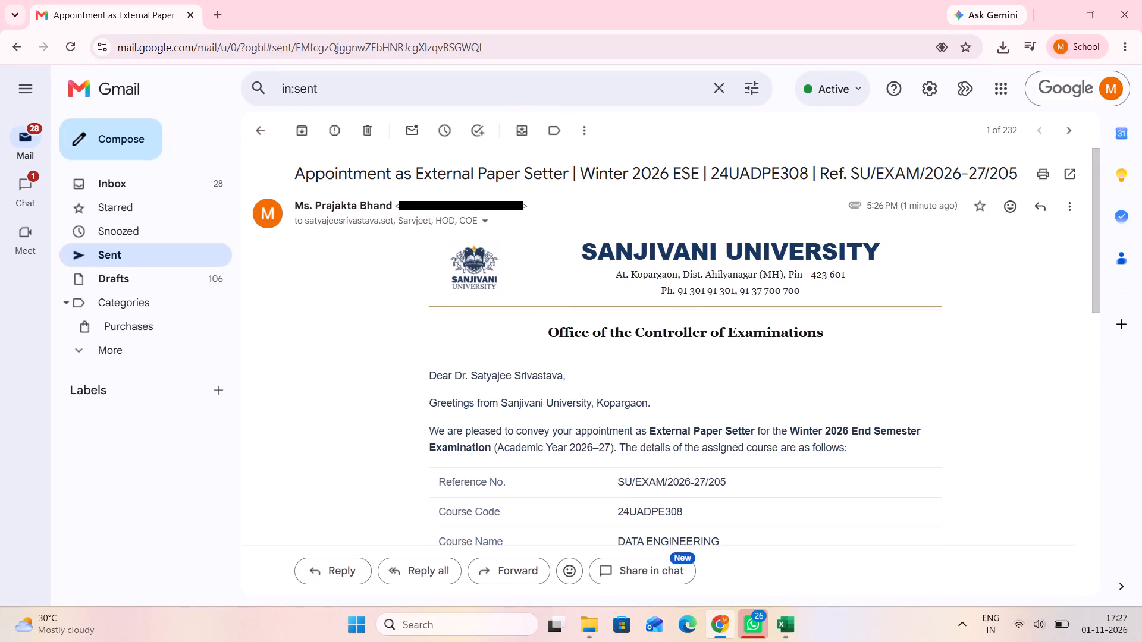
pyautogui.scroll(-3, 417, 374)
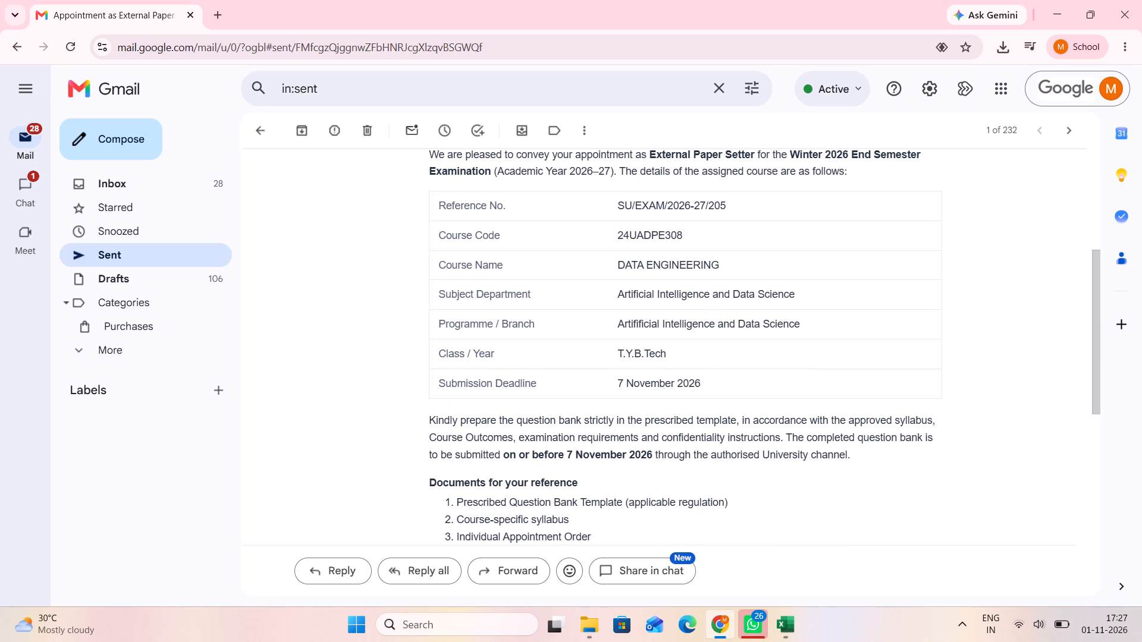
pyautogui.scroll(-6, 704, 288)
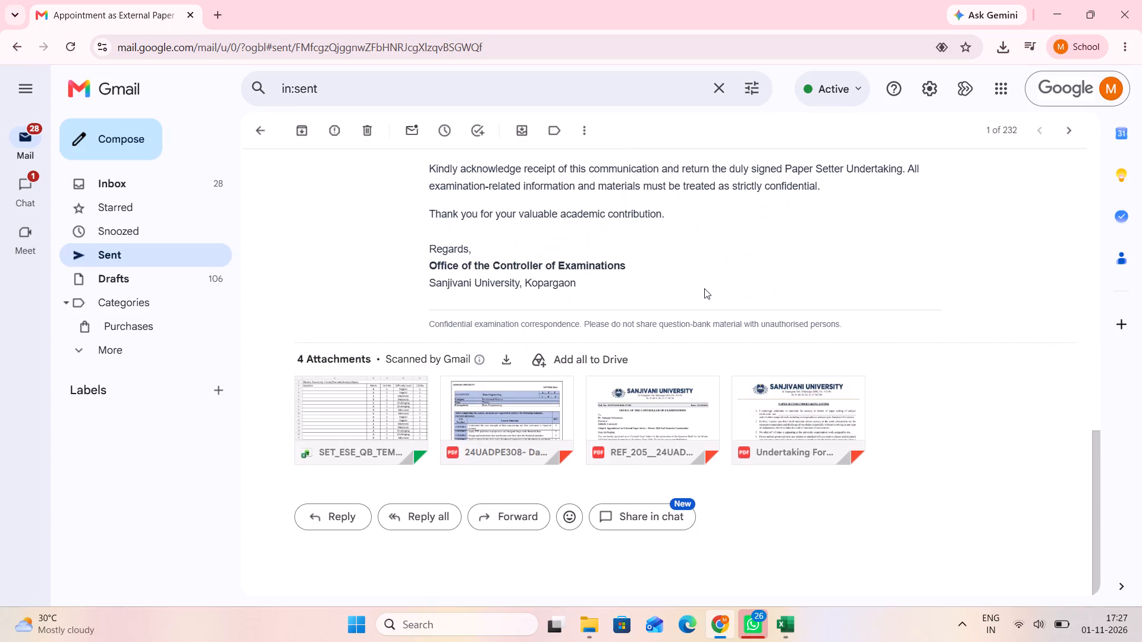
# Open the Internal Paper Setter draft for 26UADMD201, Ref. SU/EXAM/2026-27/344, in the enlarged compose view.
pyautogui.click(127, 273)
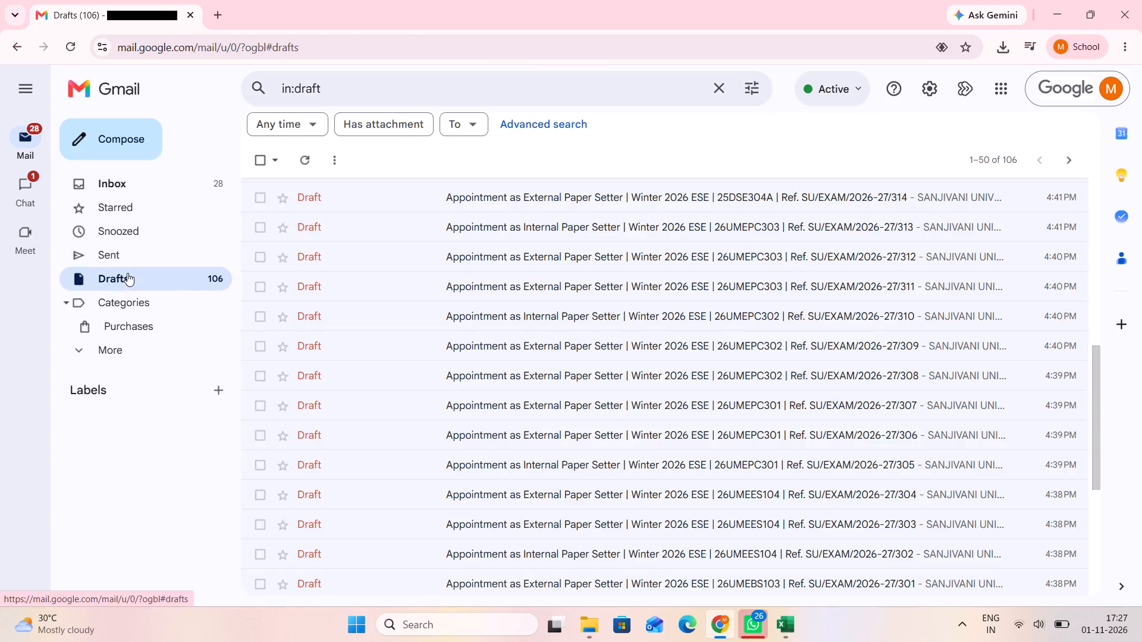
pyautogui.scroll(5, 554, 188)
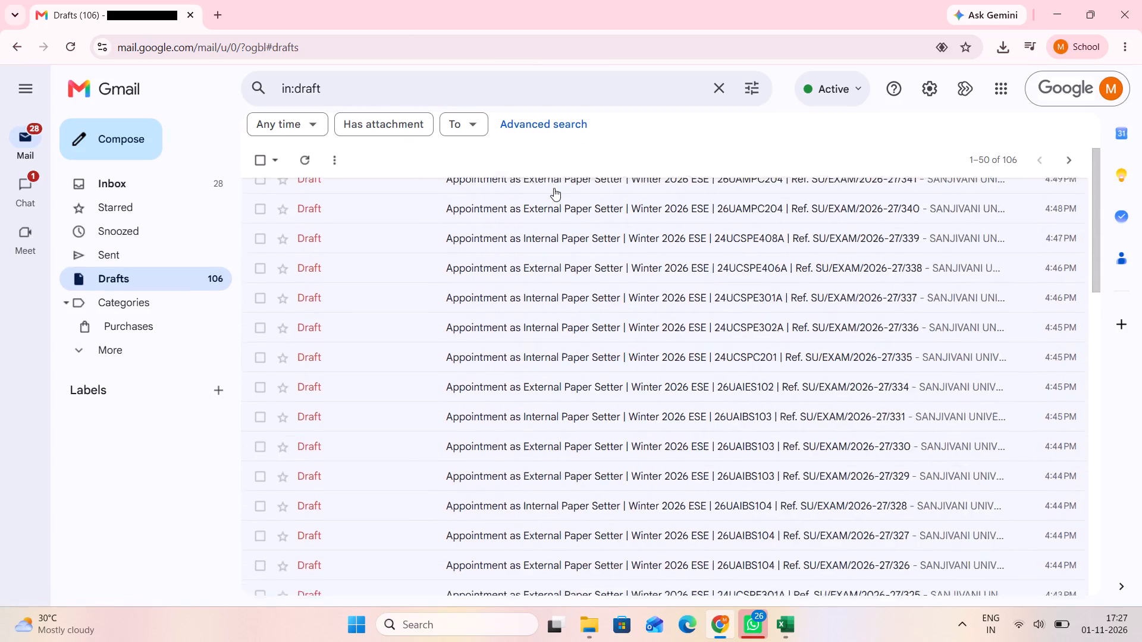
pyautogui.scroll(7, 554, 188)
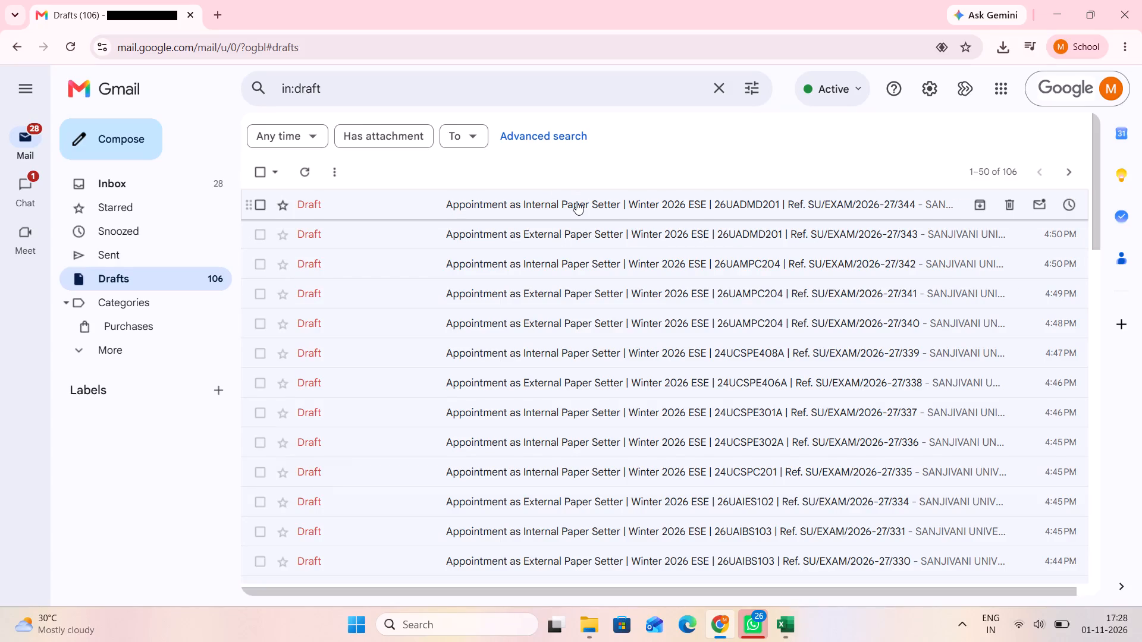
pyautogui.click(576, 202)
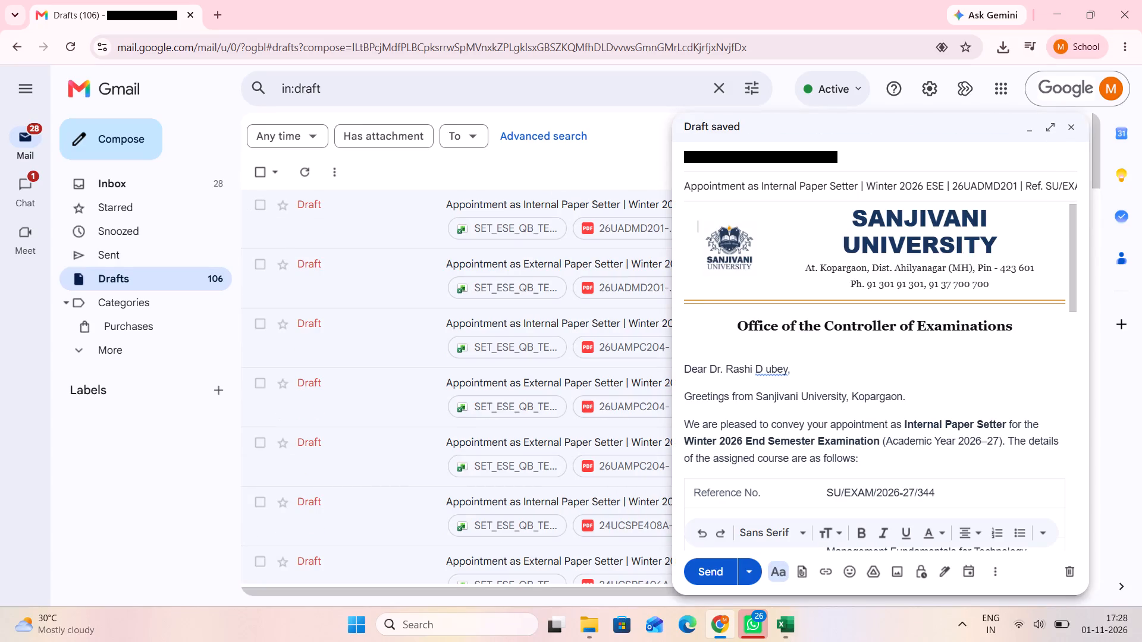
pyautogui.click(1055, 135)
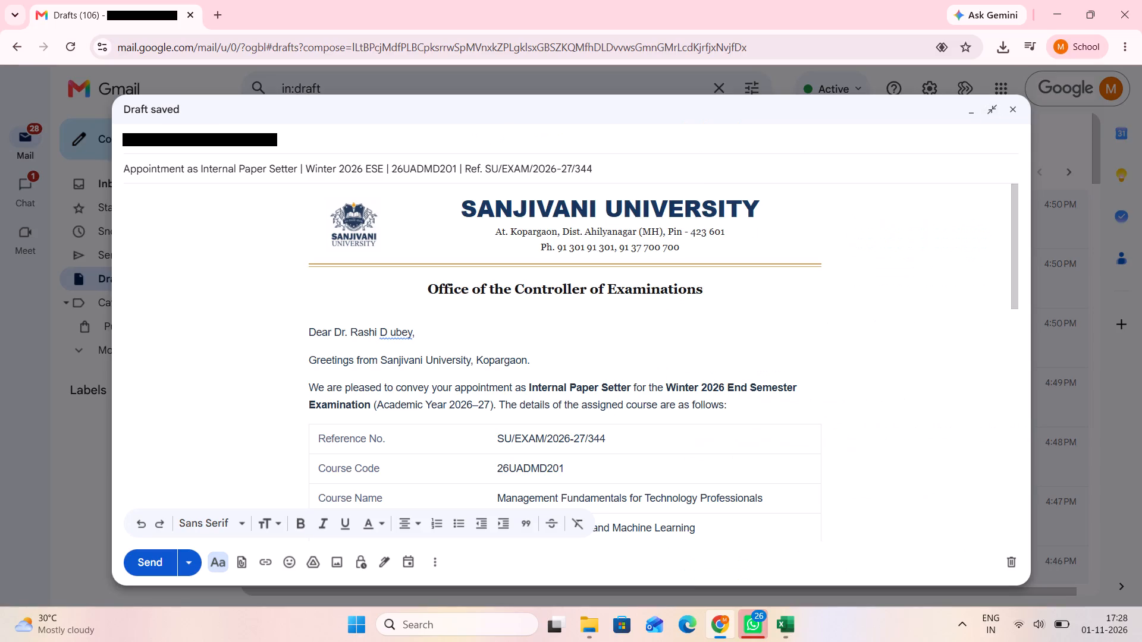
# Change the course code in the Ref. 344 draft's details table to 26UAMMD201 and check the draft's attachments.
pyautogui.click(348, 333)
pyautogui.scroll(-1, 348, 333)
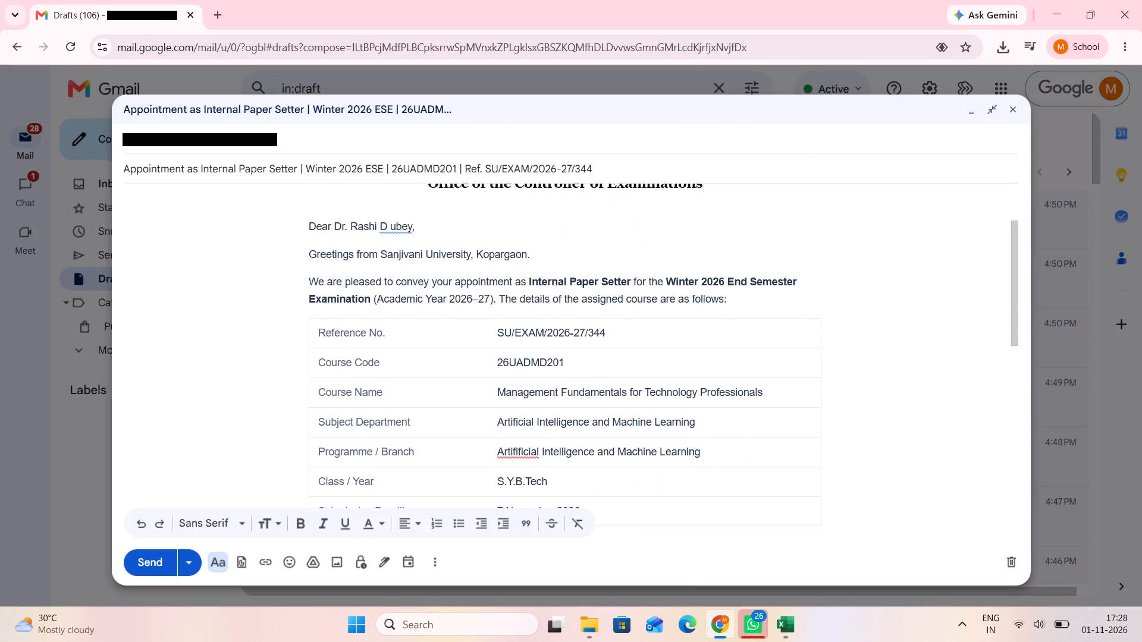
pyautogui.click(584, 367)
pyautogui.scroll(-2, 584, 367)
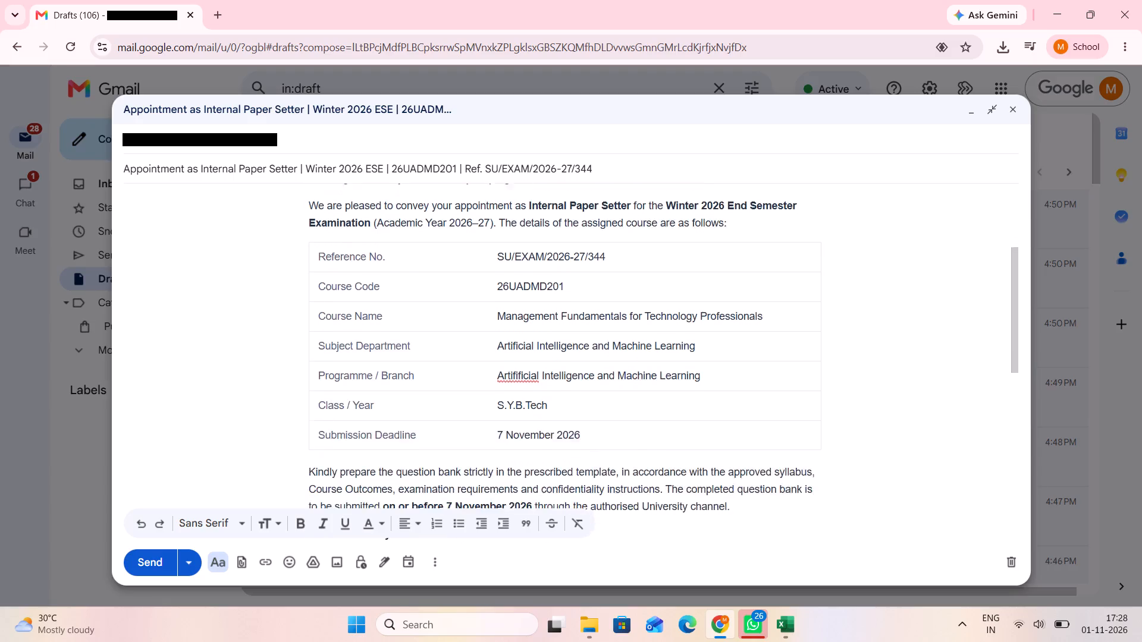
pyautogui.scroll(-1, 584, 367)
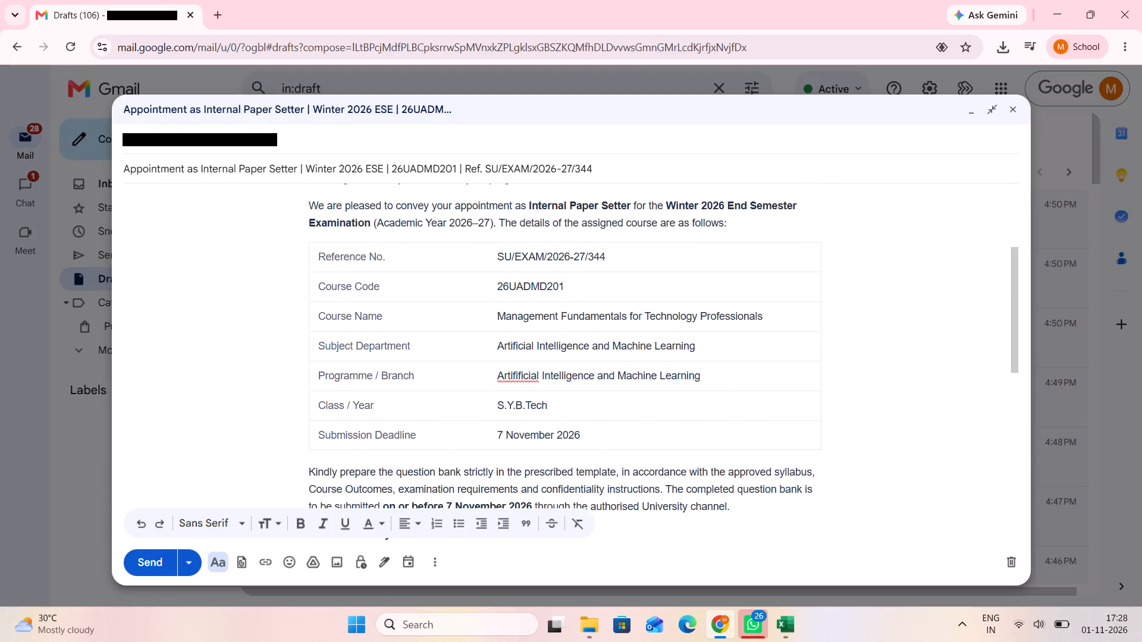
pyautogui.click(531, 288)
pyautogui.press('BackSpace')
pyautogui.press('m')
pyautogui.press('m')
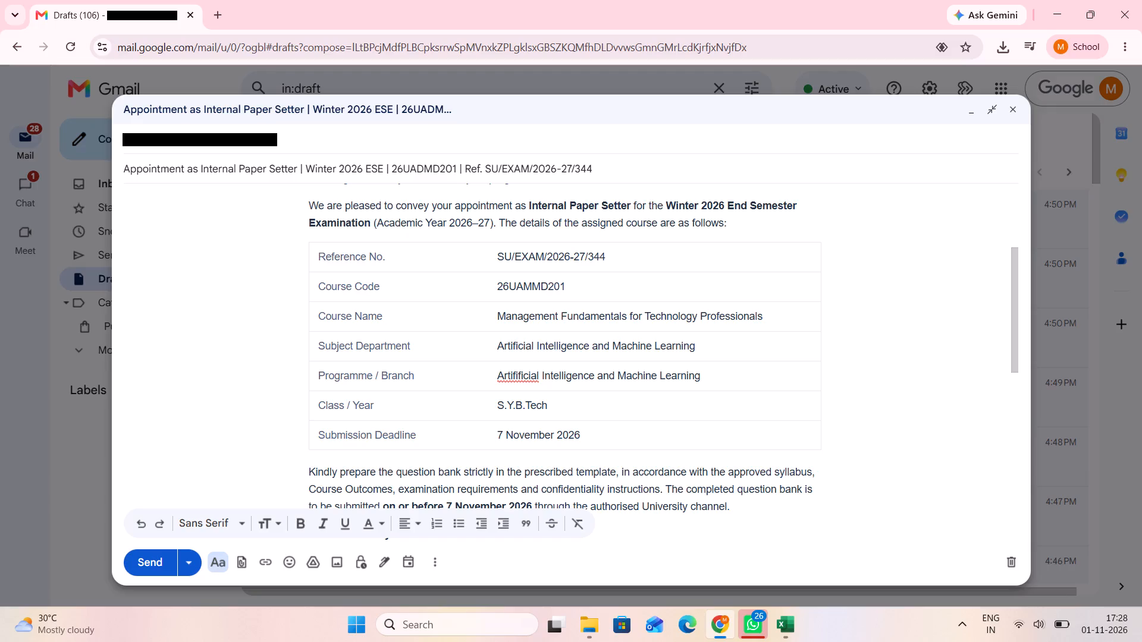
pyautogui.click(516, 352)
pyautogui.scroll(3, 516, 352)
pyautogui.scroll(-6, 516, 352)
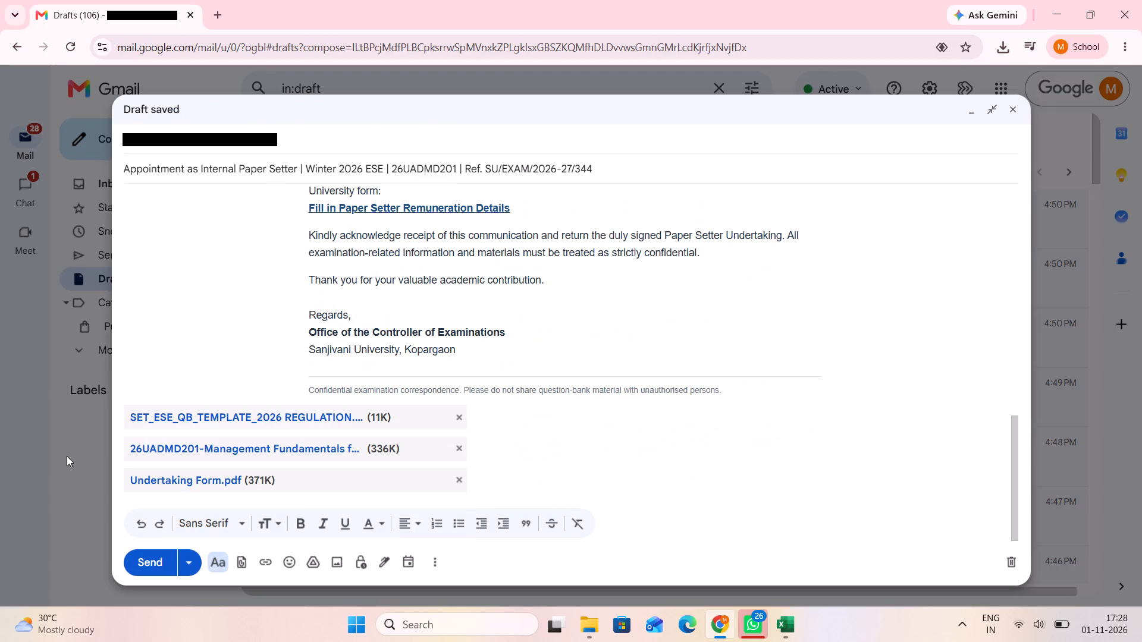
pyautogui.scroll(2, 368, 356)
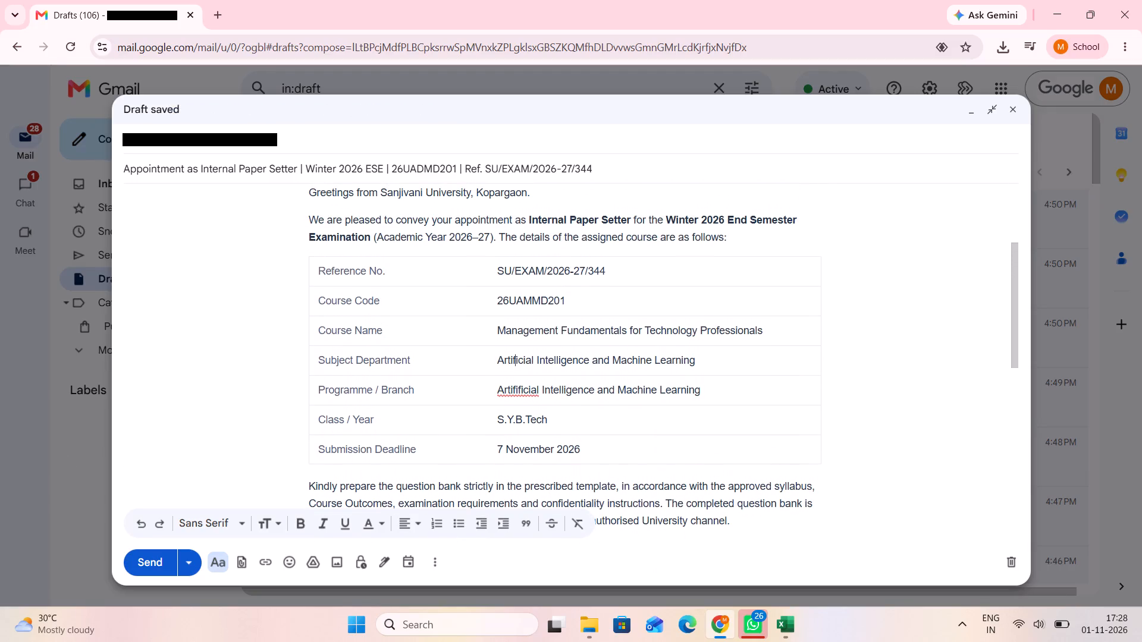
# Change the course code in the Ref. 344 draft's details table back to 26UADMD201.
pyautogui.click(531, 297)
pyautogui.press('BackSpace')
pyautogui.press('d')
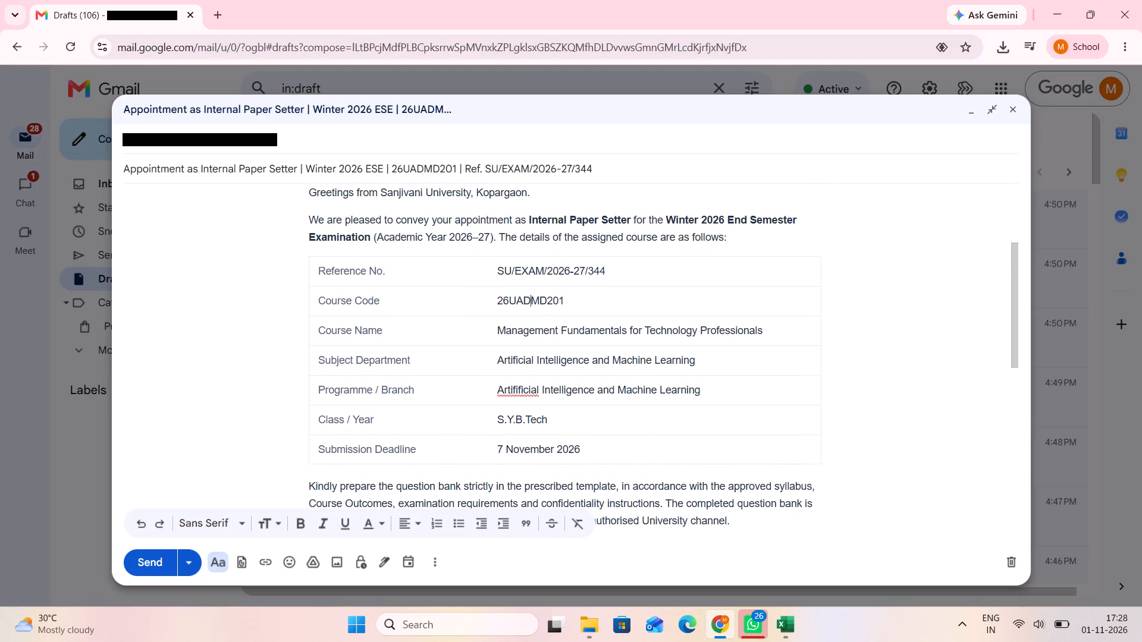
# Check the rest of the Ref. 344 draft and its attachments, and start attaching a file to it.
pyautogui.click(501, 372)
pyautogui.scroll(-1, 501, 372)
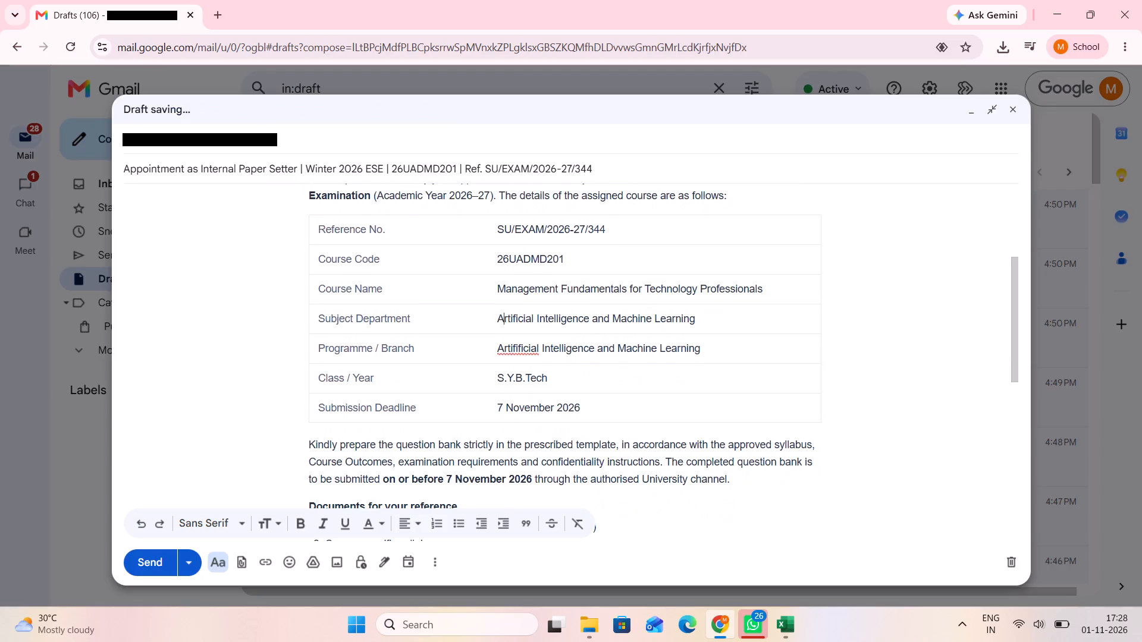
pyautogui.scroll(-3, 501, 372)
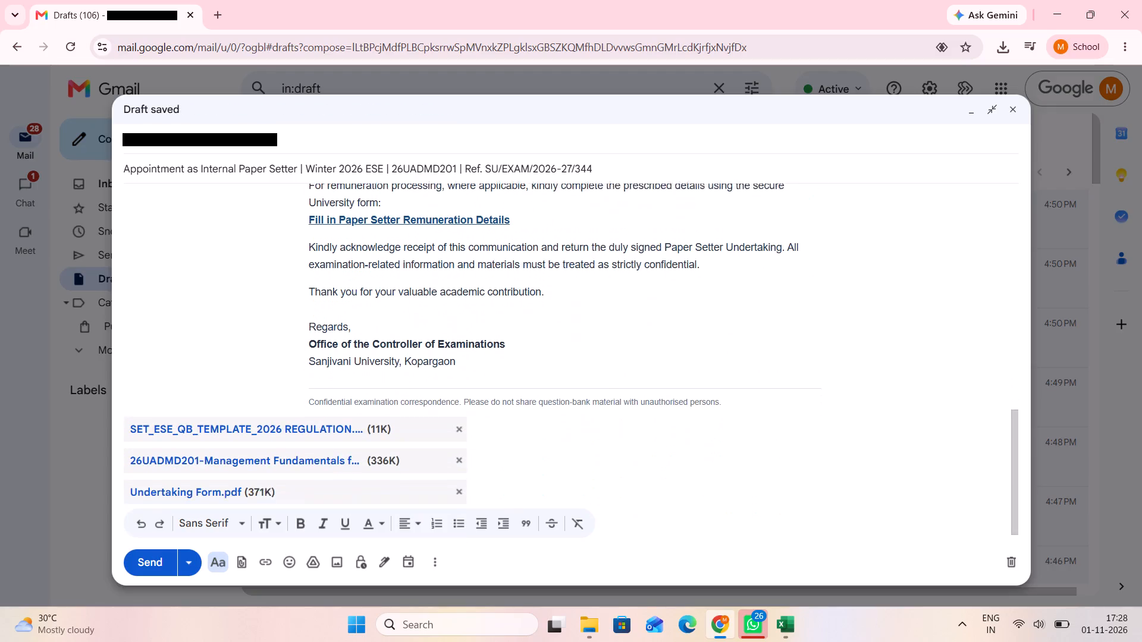
pyautogui.scroll(-2, 501, 372)
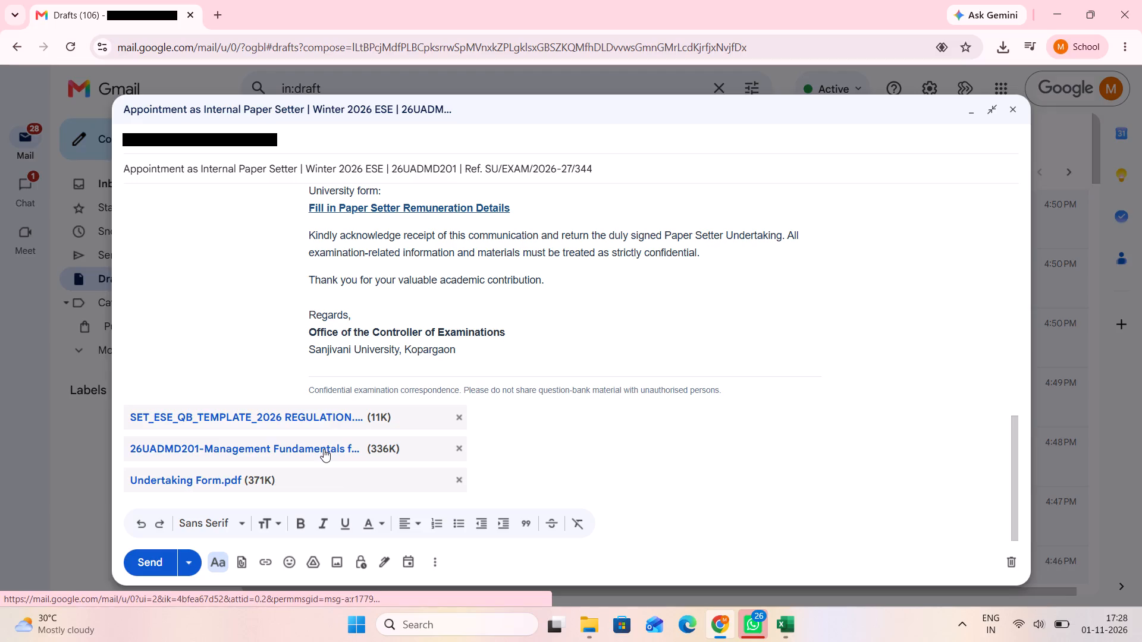
pyautogui.scroll(1, 303, 315)
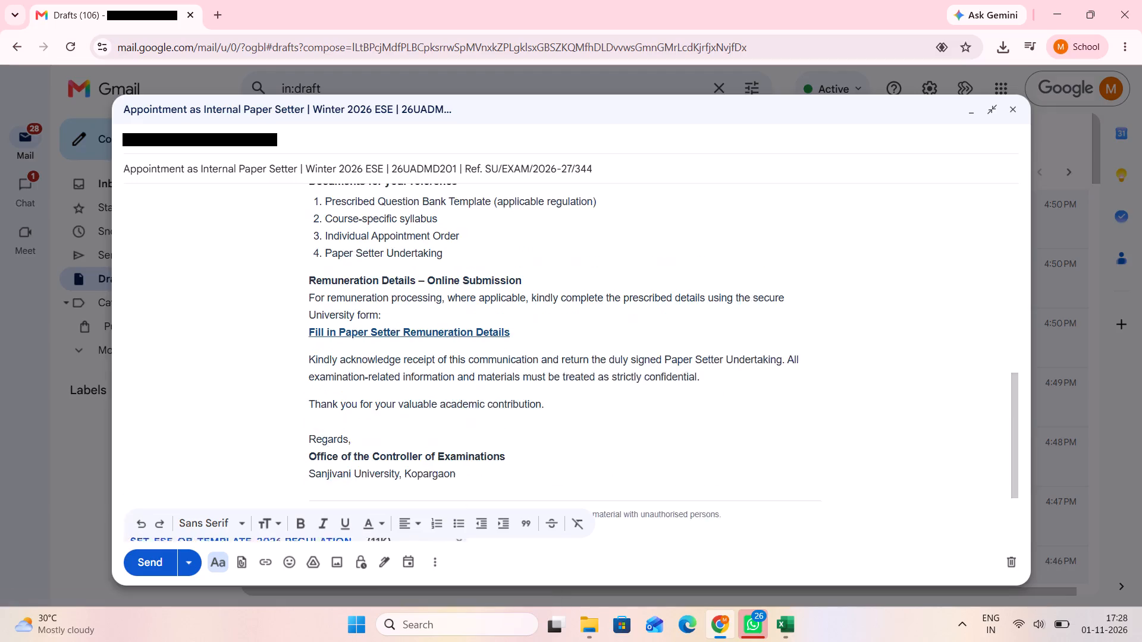
pyautogui.scroll(3, 303, 315)
pyautogui.scroll(-5, 303, 315)
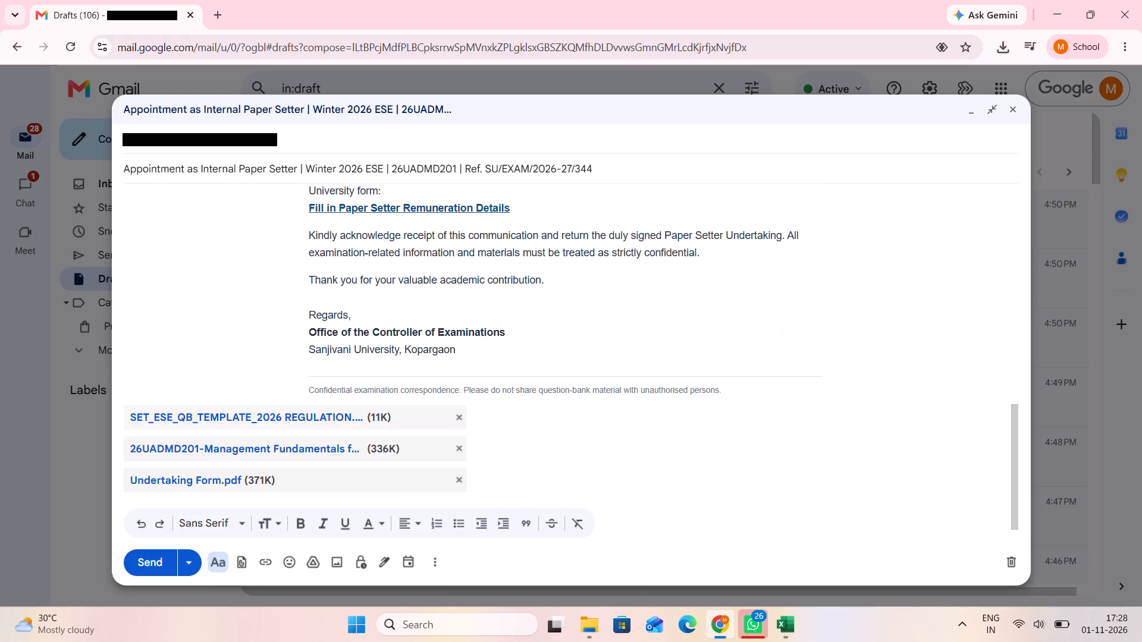
pyautogui.click(243, 553)
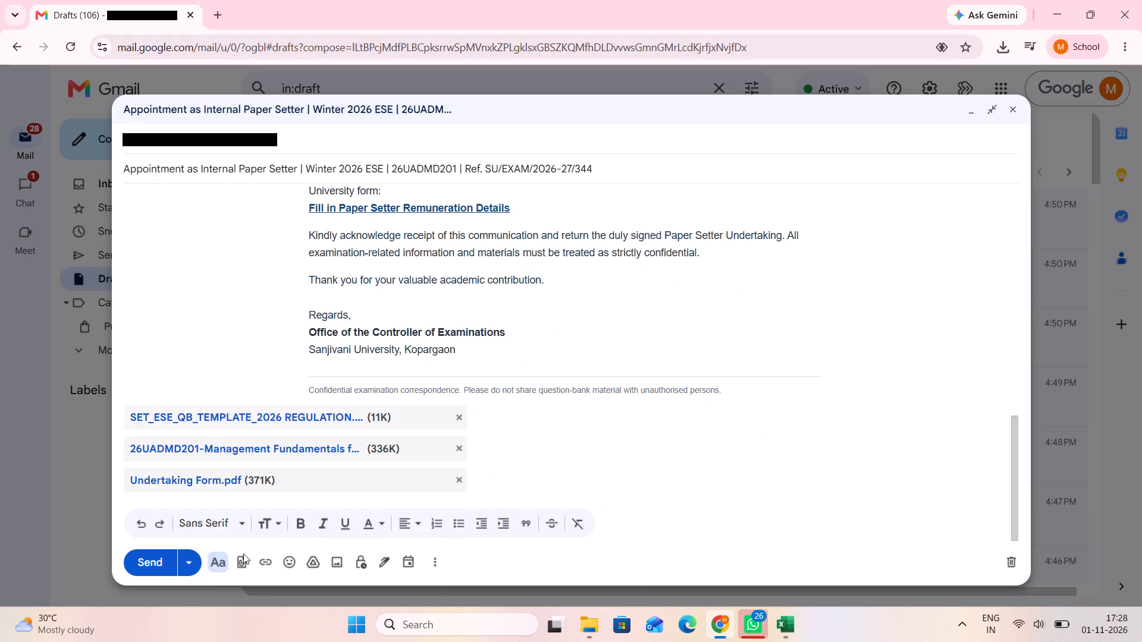
pyautogui.click(241, 557)
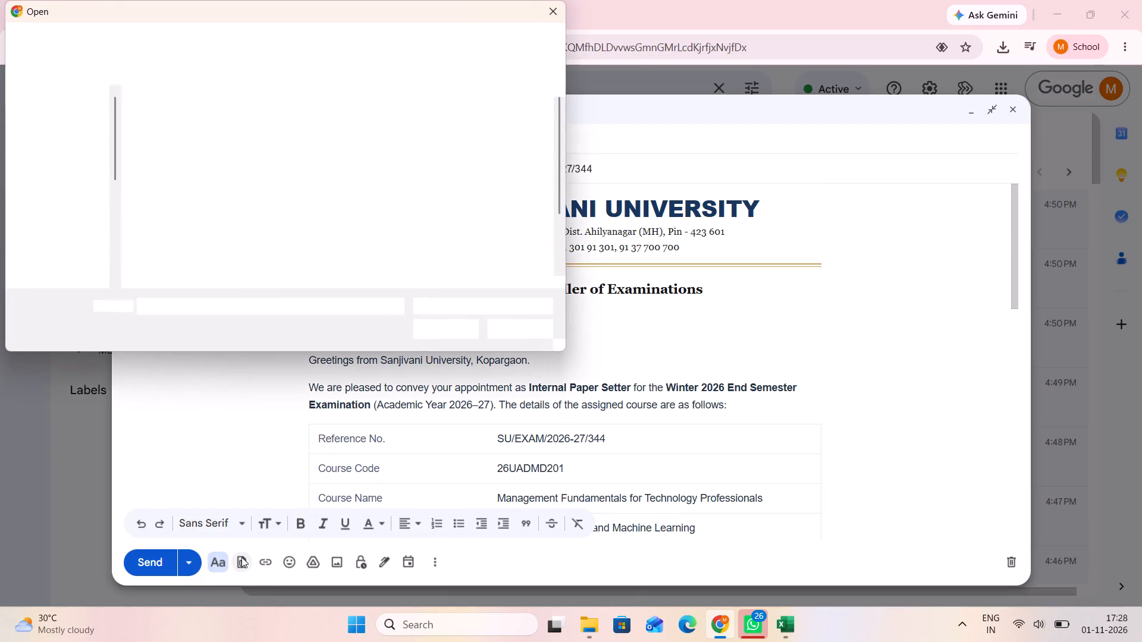
pyautogui.click(70, 173)
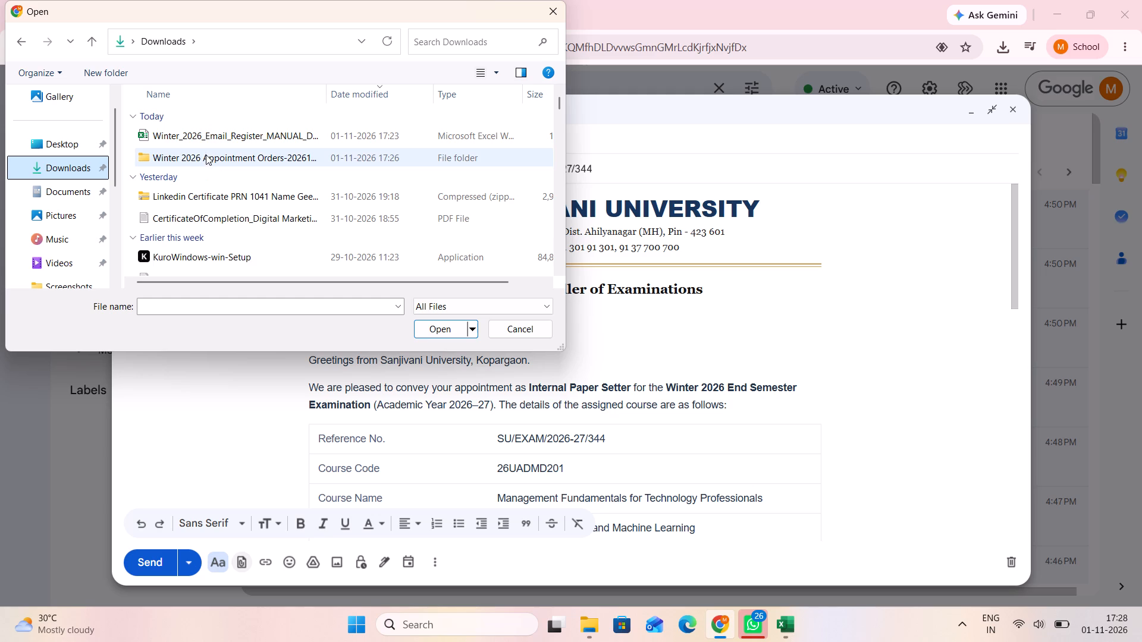
pyautogui.doubleClick(206, 156)
pyautogui.doubleClick(215, 140)
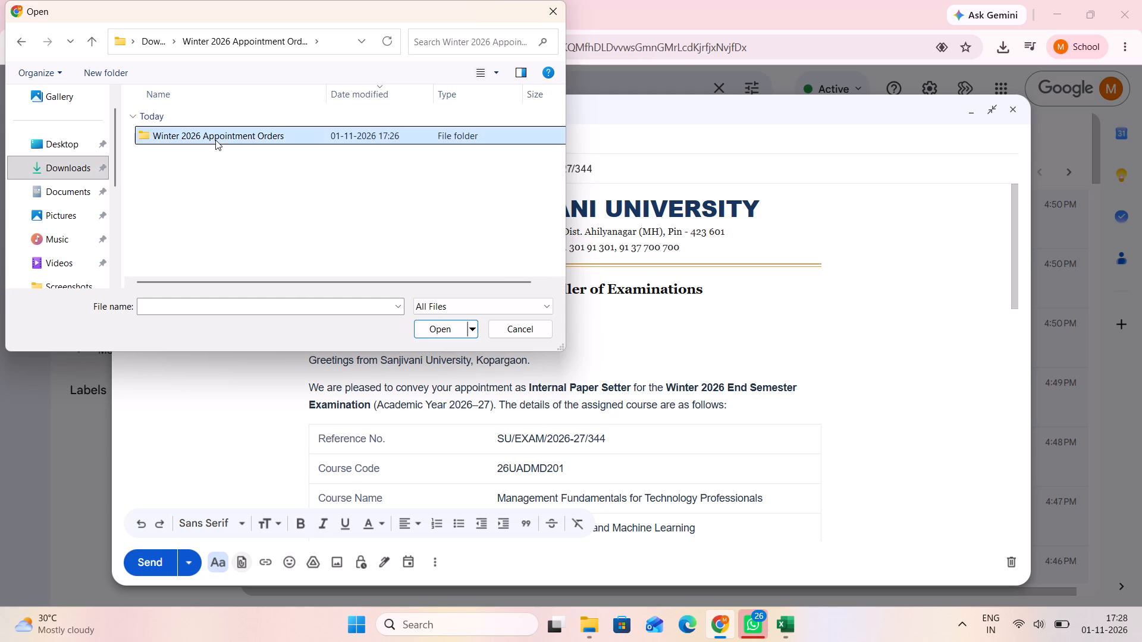
pyautogui.doubleClick(196, 226)
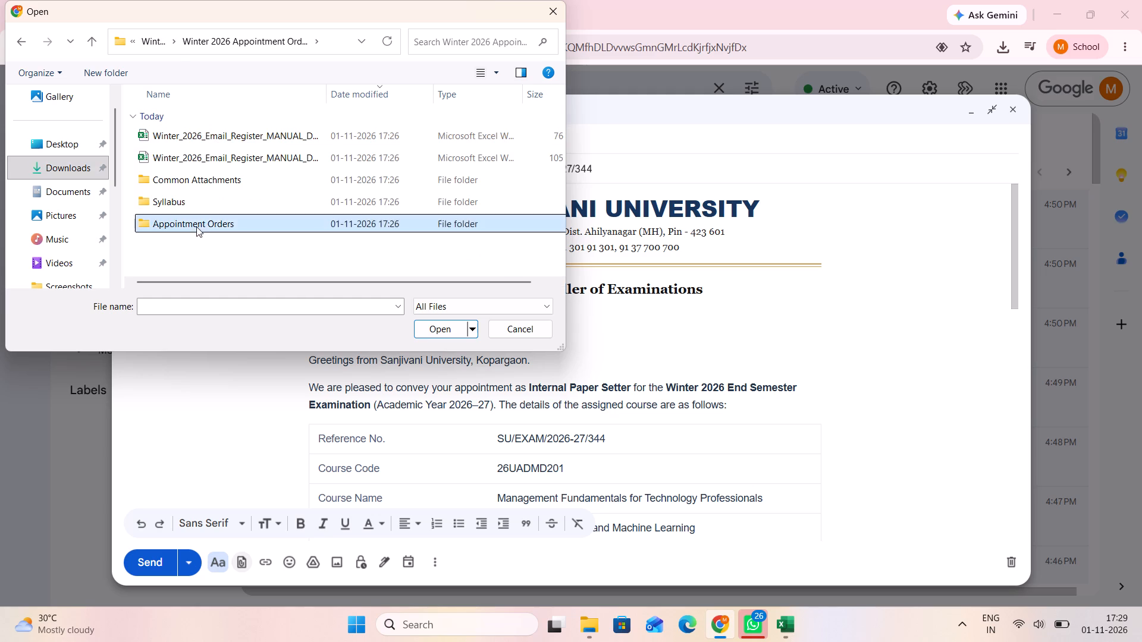
pyautogui.click(495, 39)
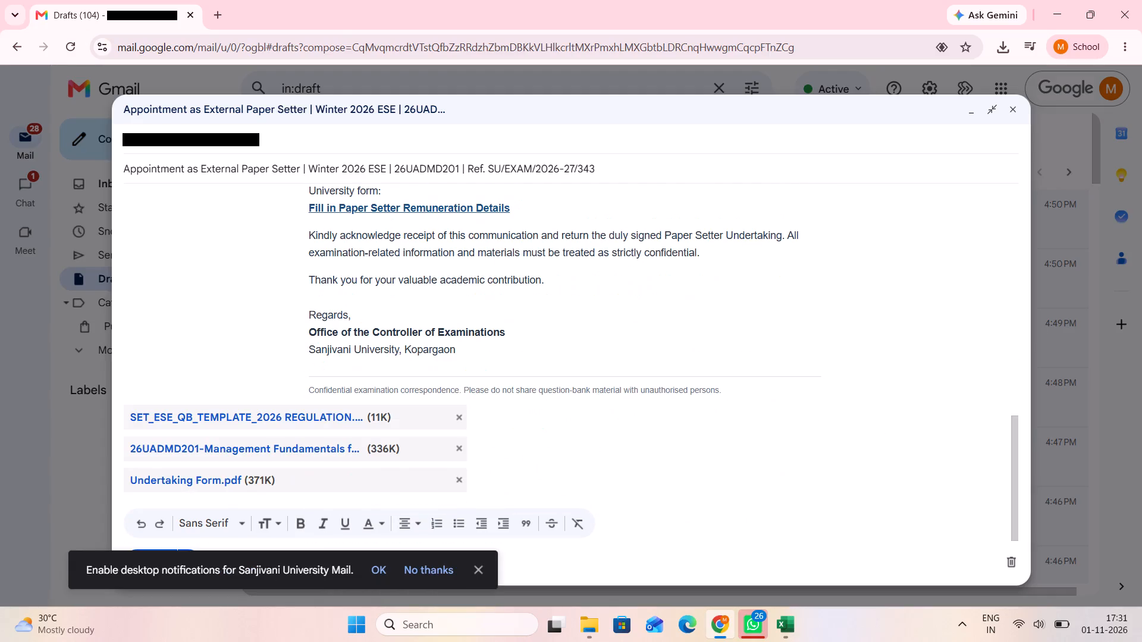
# Review the External Paper Setter draft Ref. SU/EXAM/2026-27/343, dismiss the desktop notifications prompt and start attaching a file to the draft.
pyautogui.click(877, 426)
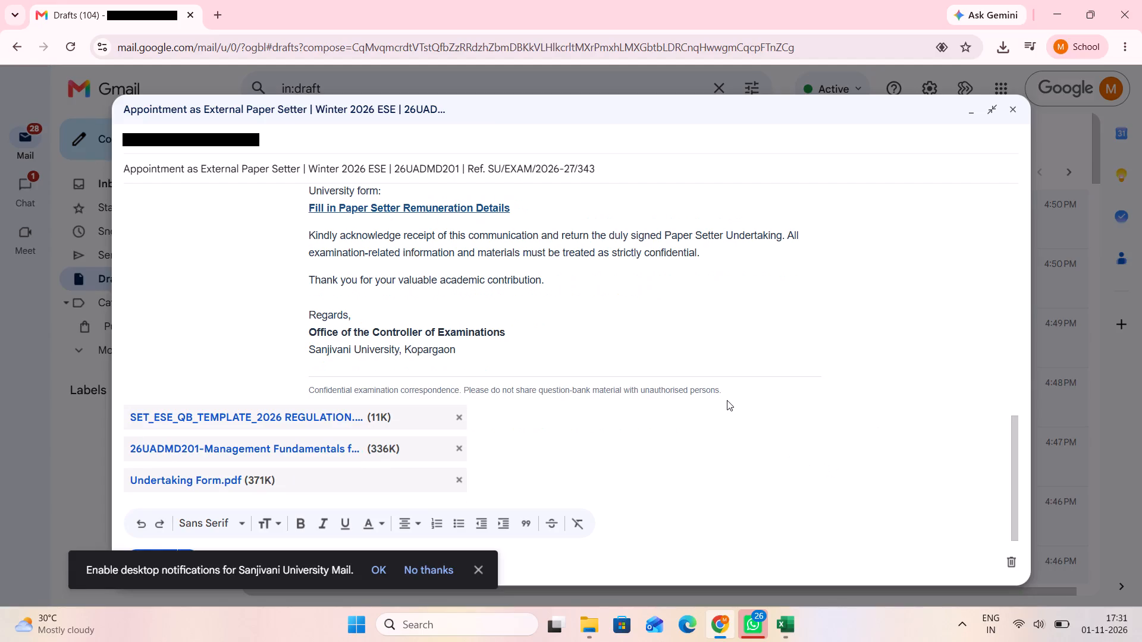
pyautogui.scroll(3, 727, 400)
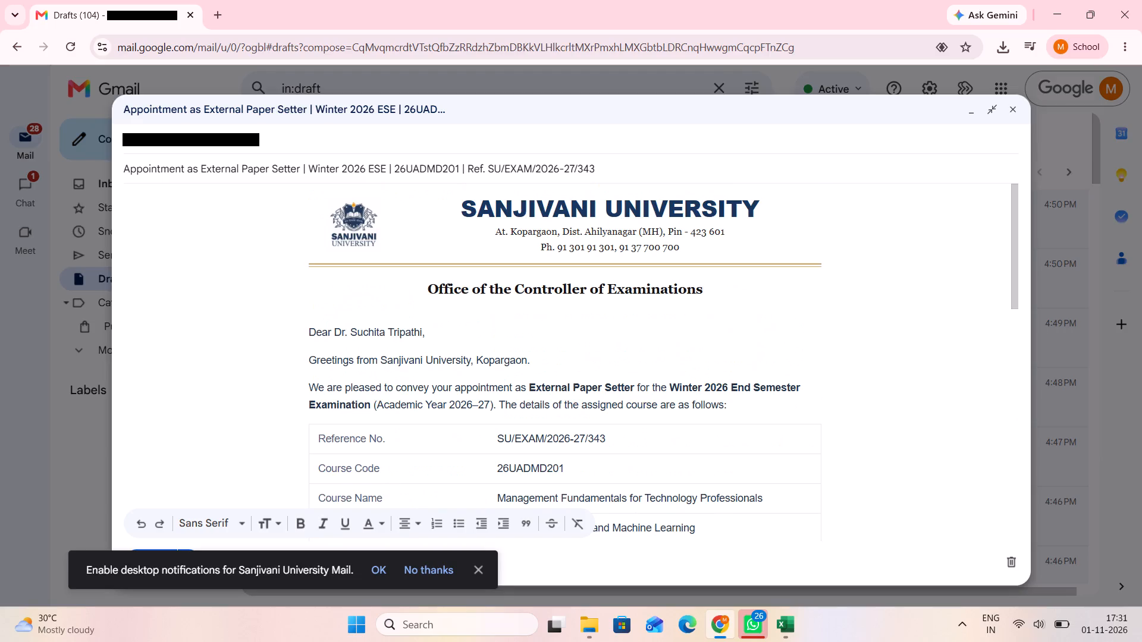
pyautogui.scroll(-2, 438, 371)
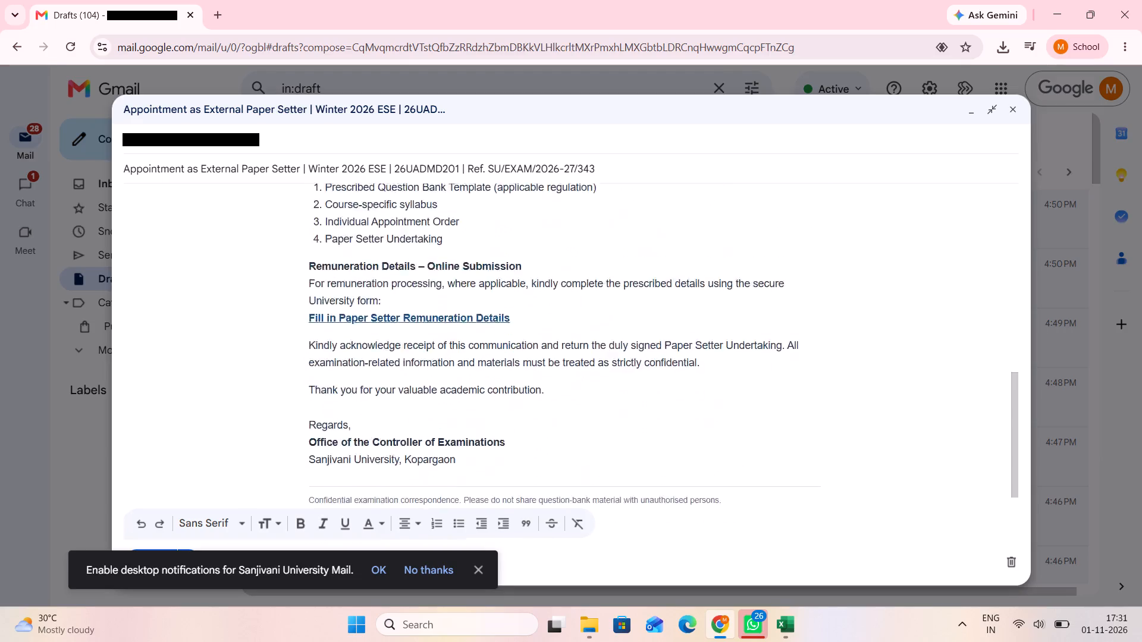
pyautogui.scroll(-1, 438, 371)
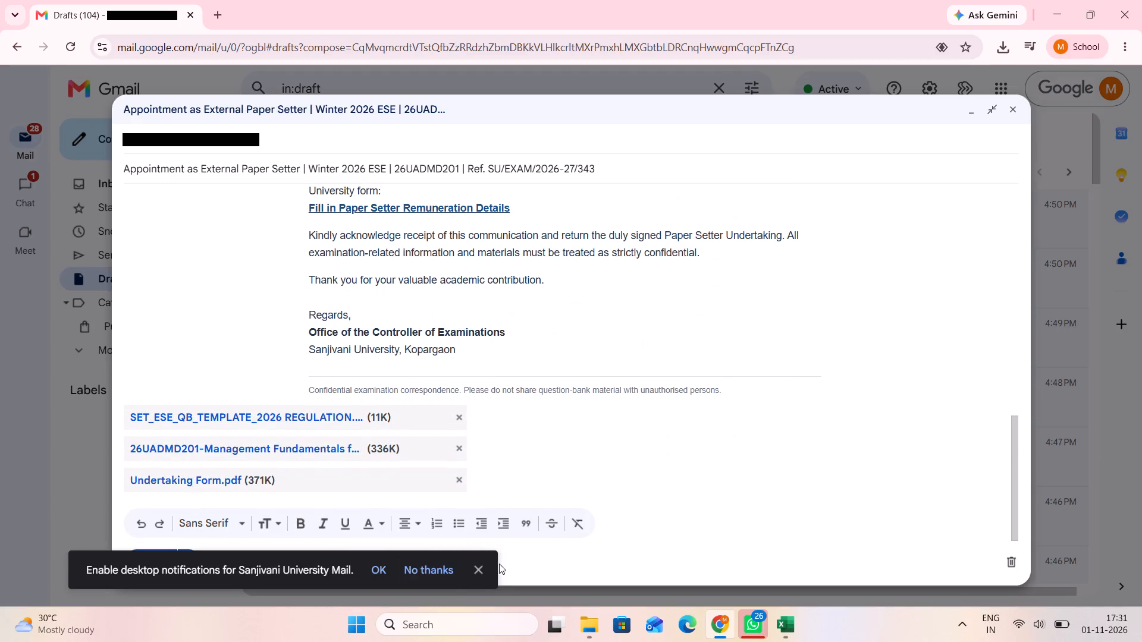
pyautogui.click(487, 564)
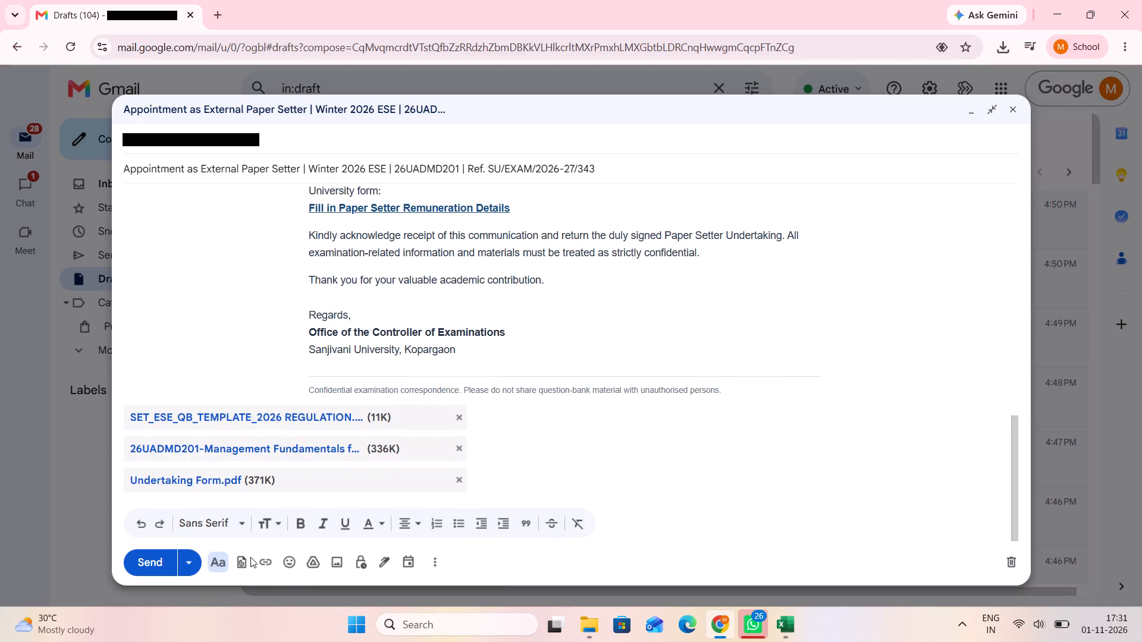
pyautogui.click(245, 563)
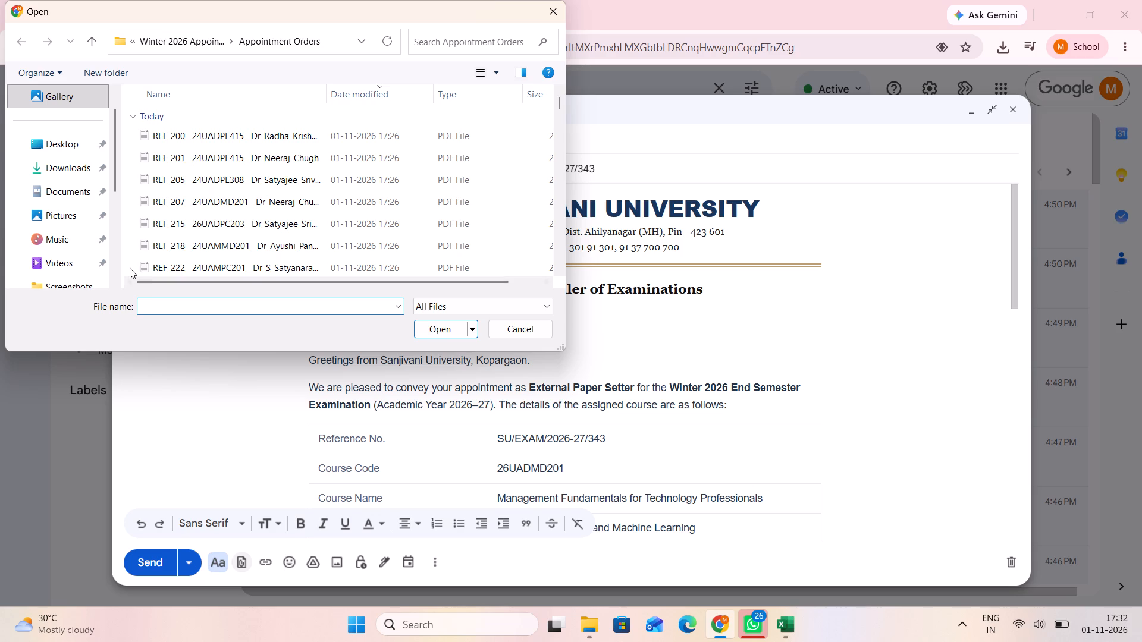
pyautogui.click(428, 44)
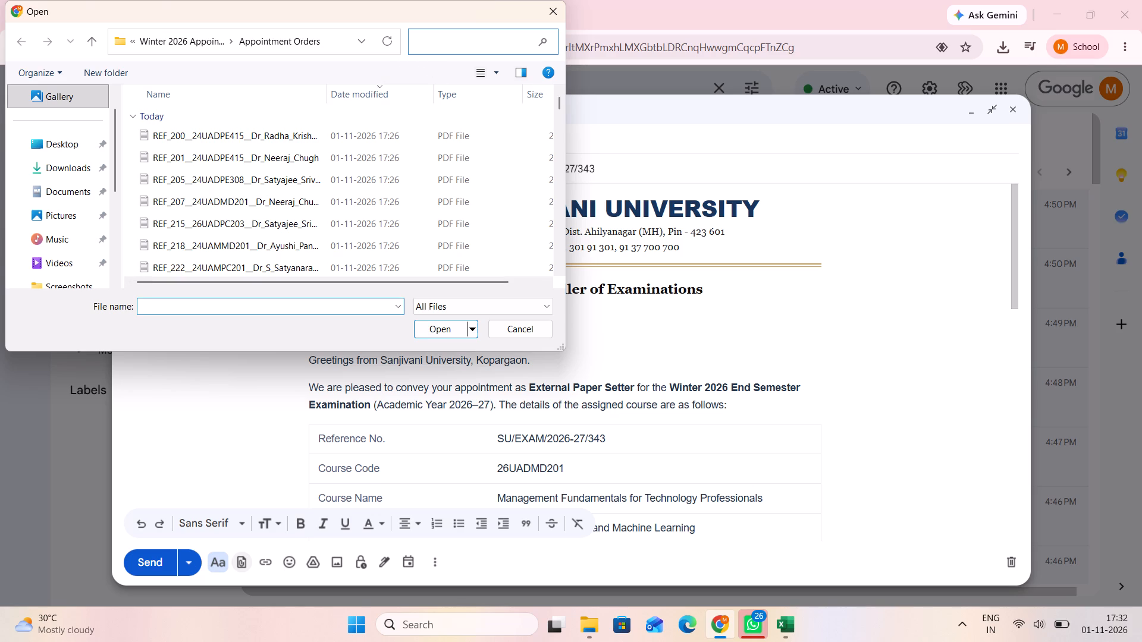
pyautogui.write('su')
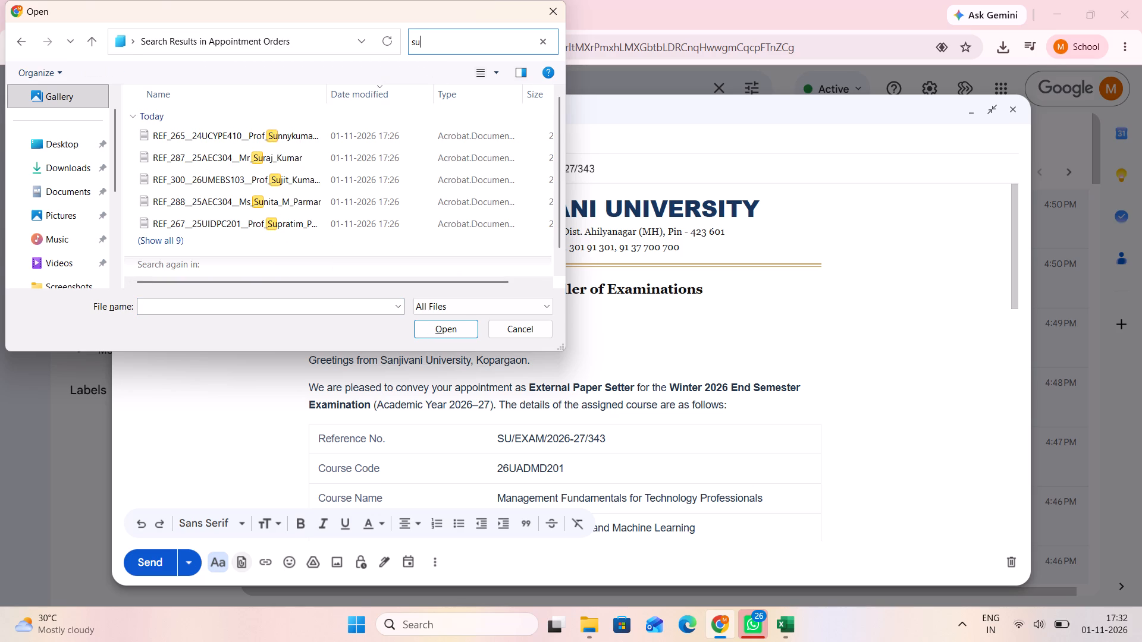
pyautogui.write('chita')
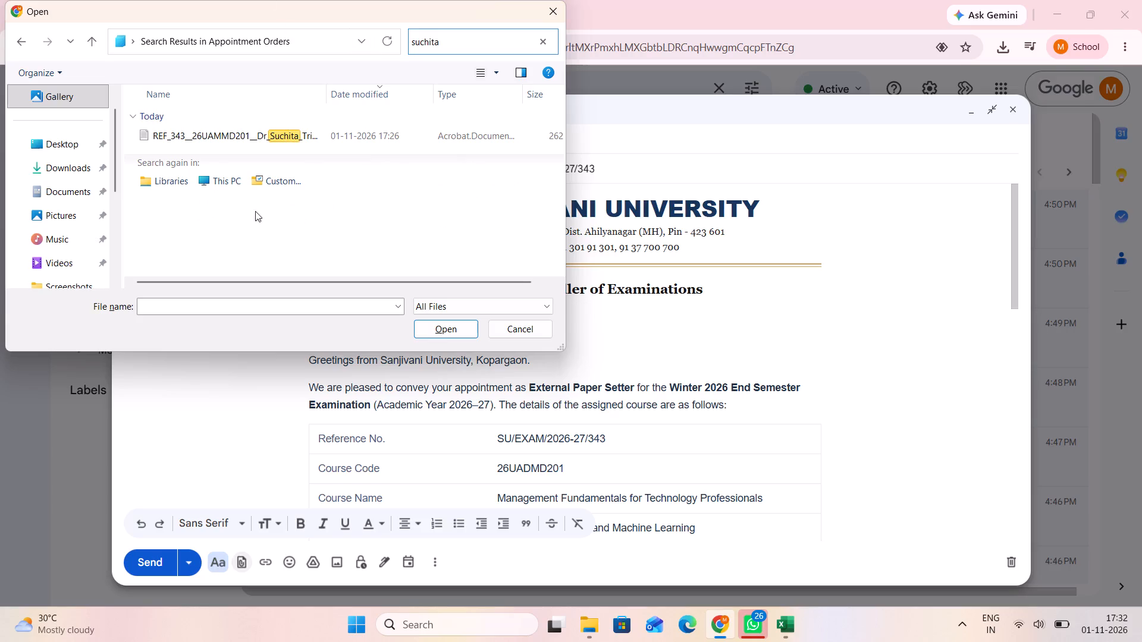
pyautogui.click(277, 138)
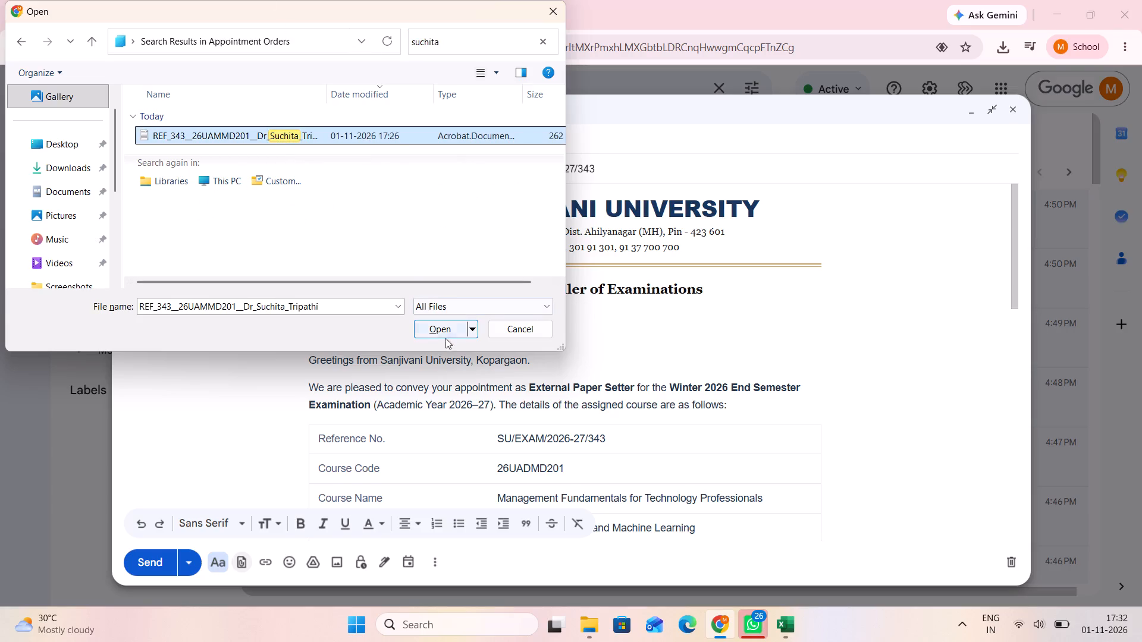
pyautogui.click(443, 332)
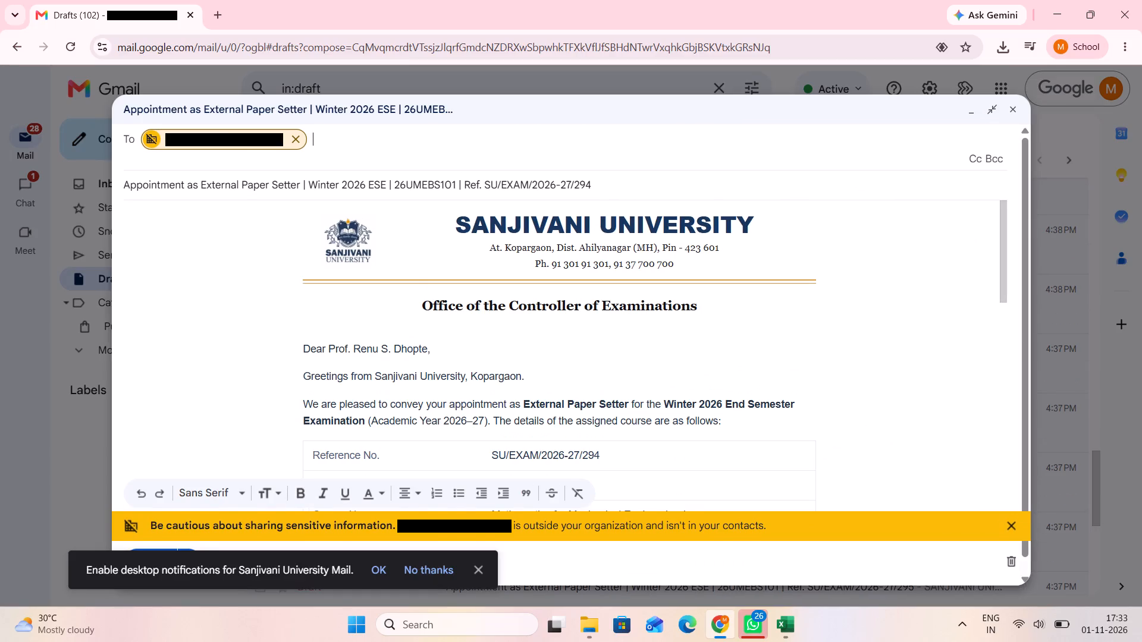
# Review the course details and attachments of the External Paper Setter draft for 26UMEBS101, Ref. SU/EXAM/2026-27/294.
pyautogui.scroll(-4, 696, 345)
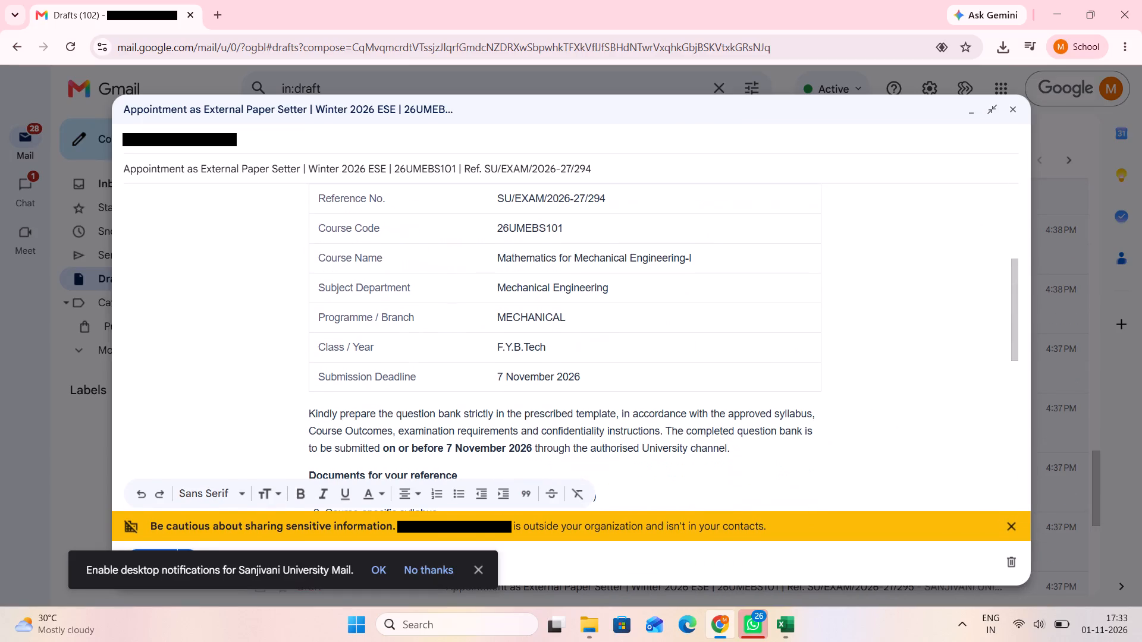
pyautogui.scroll(-3, 696, 345)
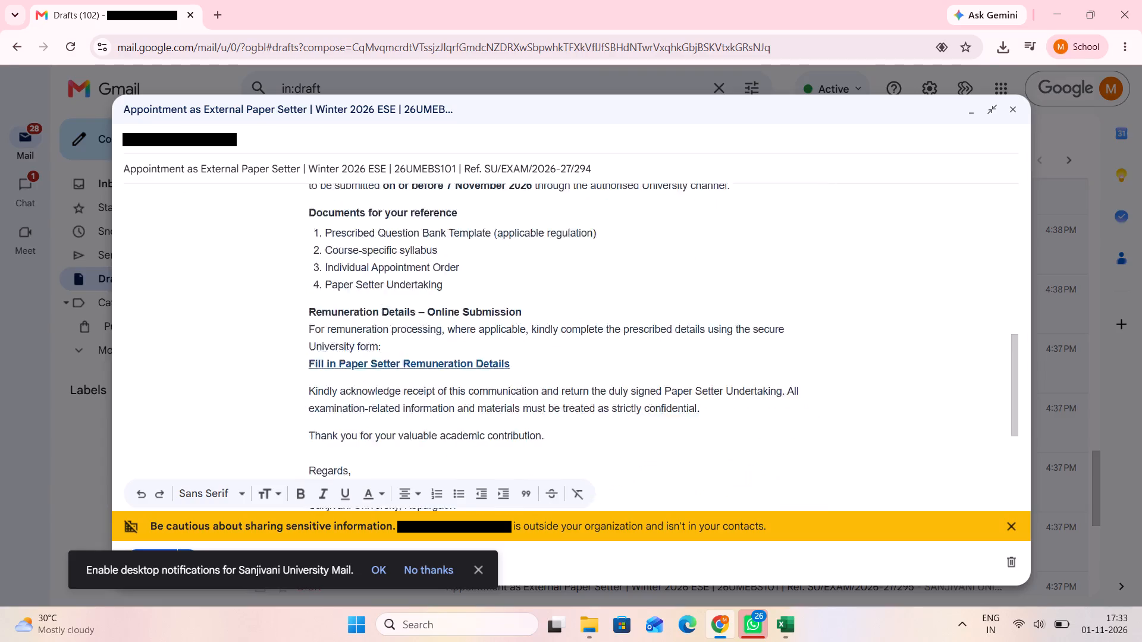
pyautogui.scroll(-5, 696, 345)
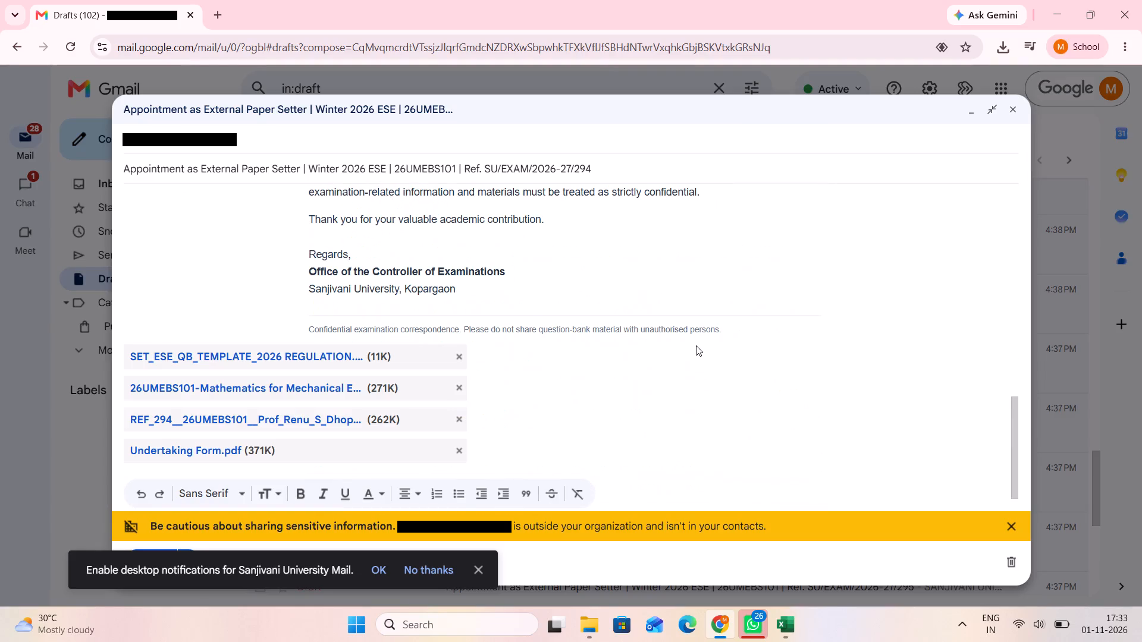
pyautogui.scroll(5, 696, 345)
pyautogui.scroll(-5, 696, 345)
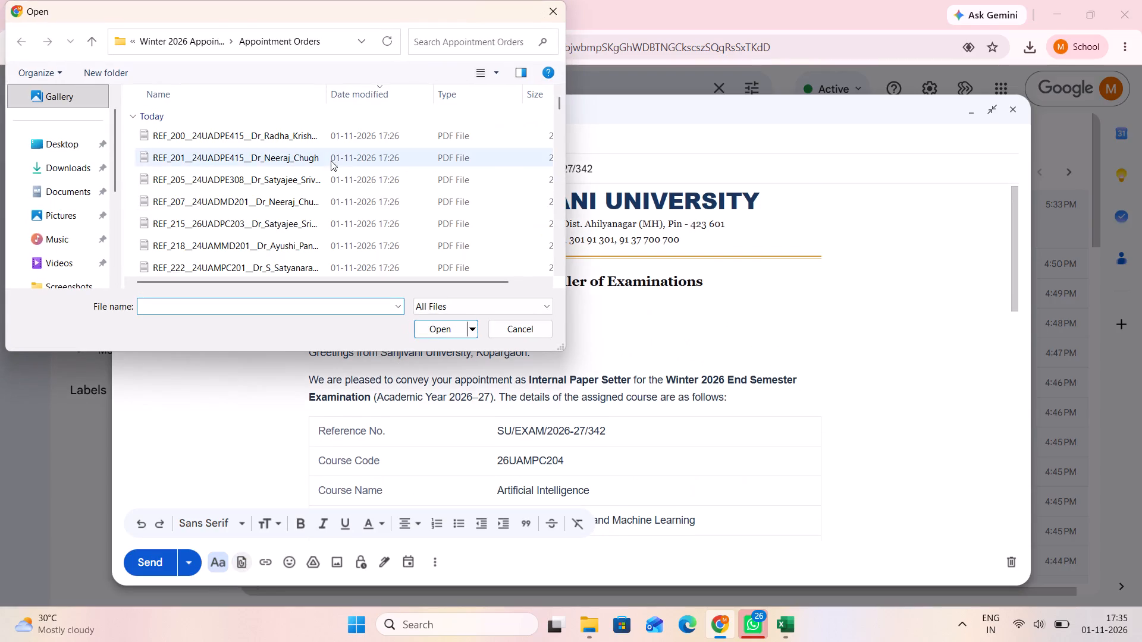
pyautogui.click(450, 39)
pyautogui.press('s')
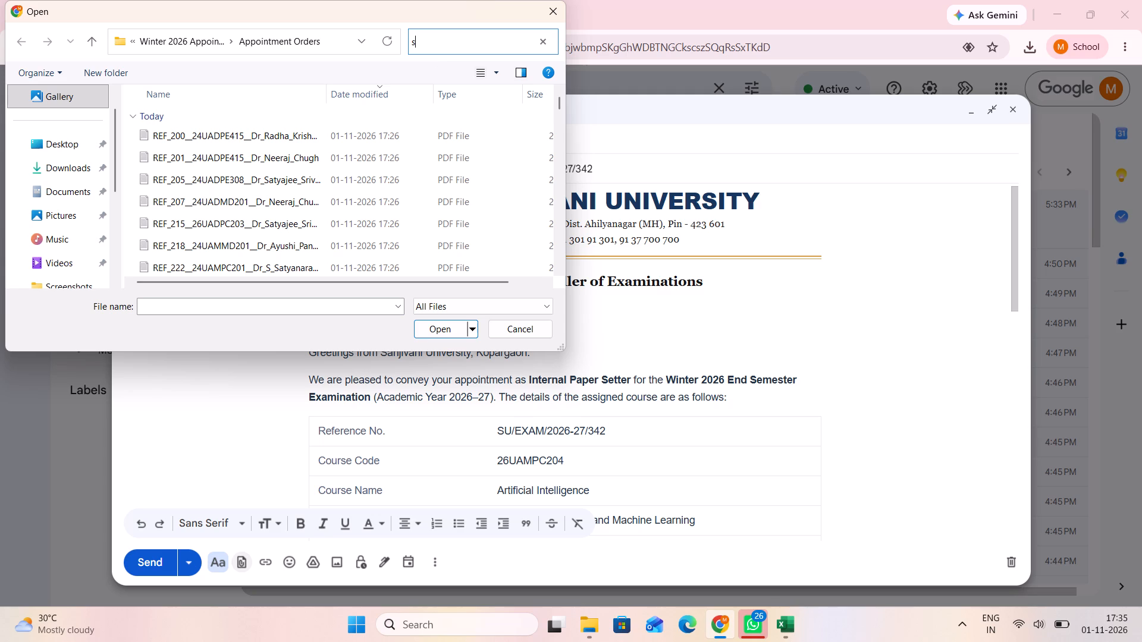
pyautogui.press('BackSpace')
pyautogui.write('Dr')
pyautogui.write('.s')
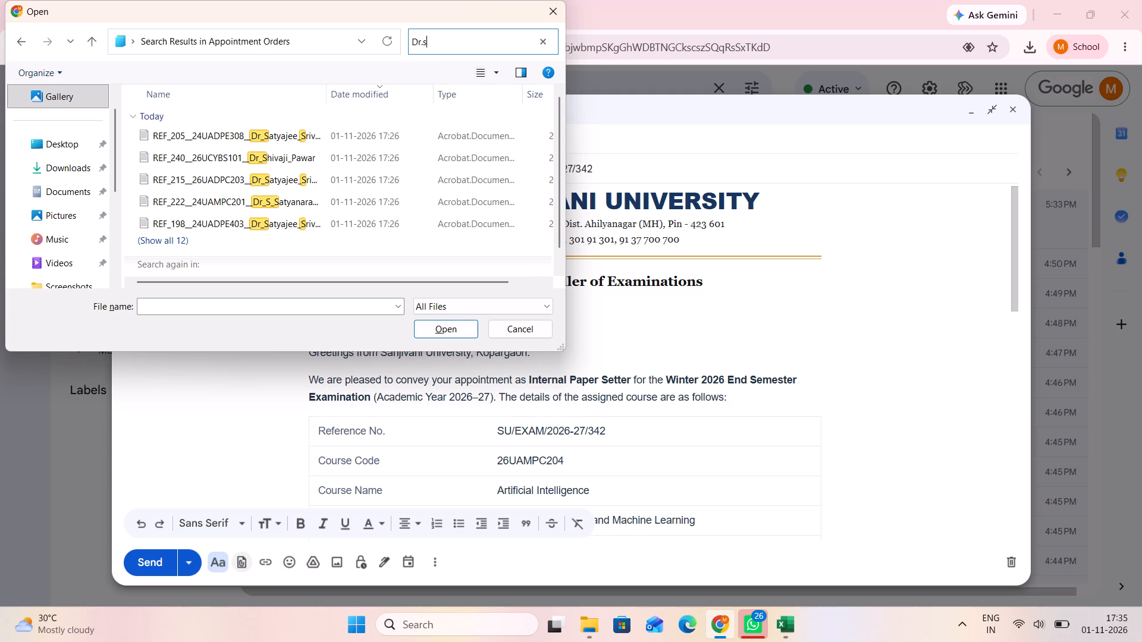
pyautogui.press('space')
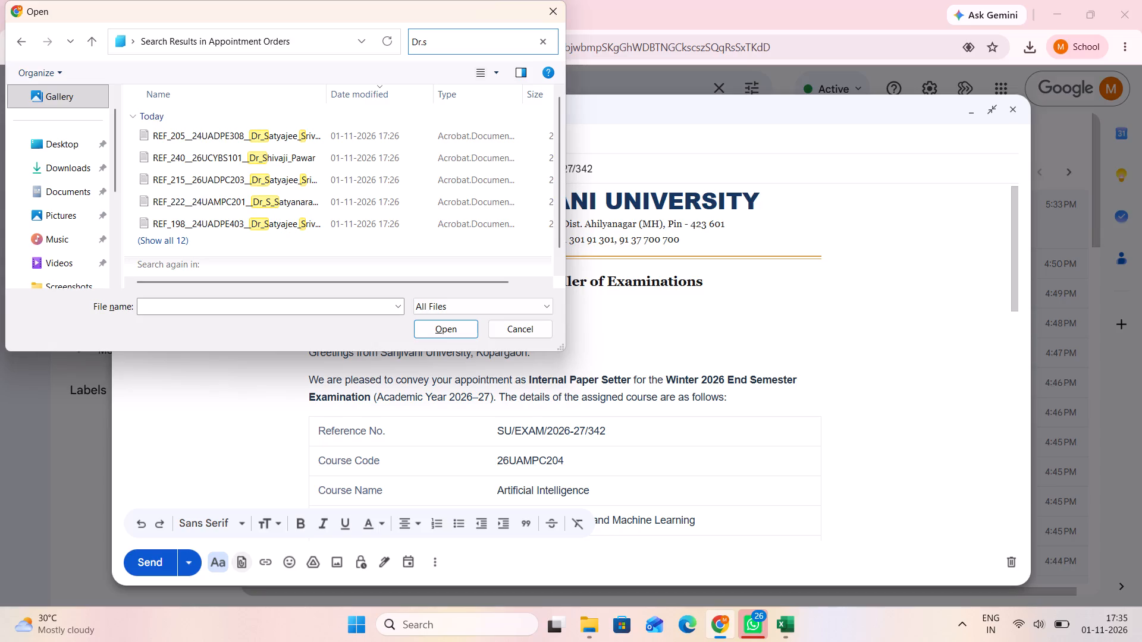
pyautogui.click(310, 206)
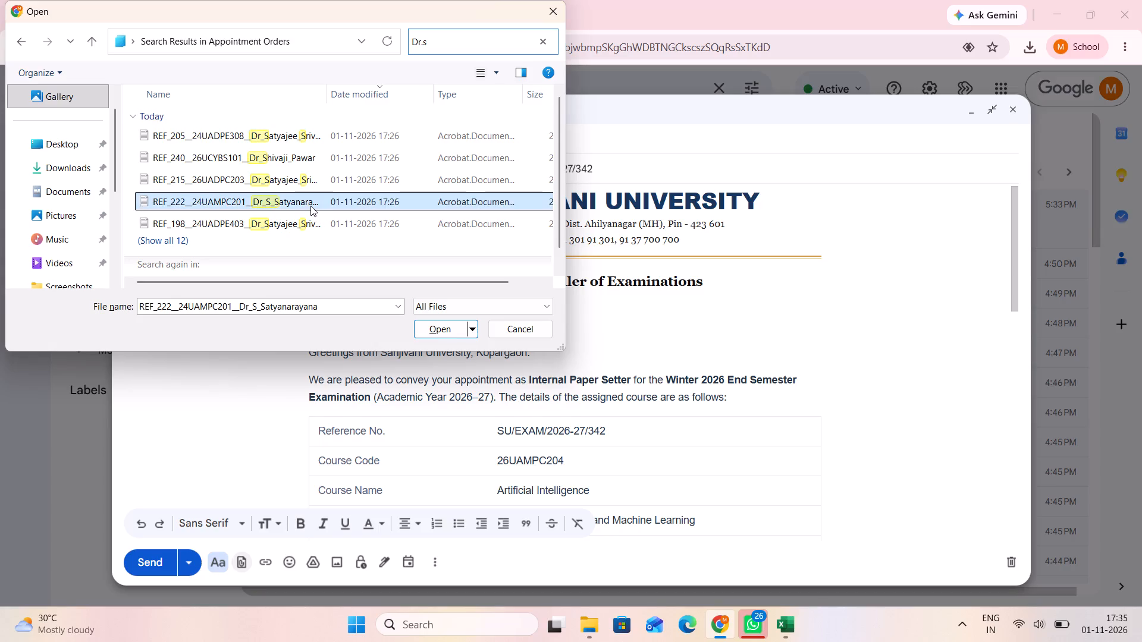
pyautogui.click(440, 327)
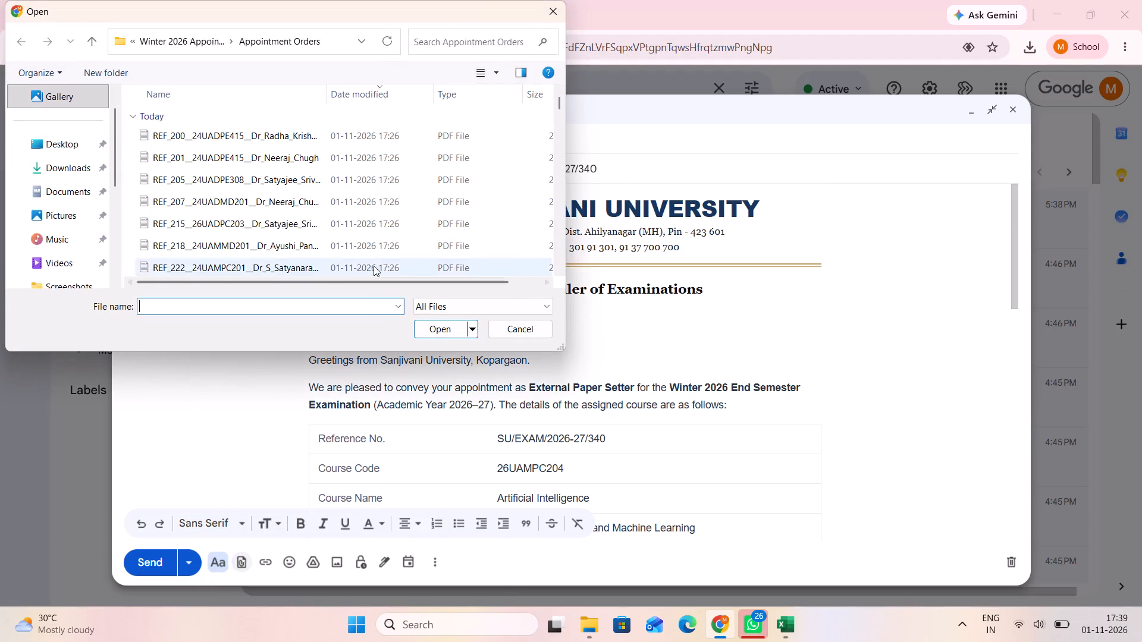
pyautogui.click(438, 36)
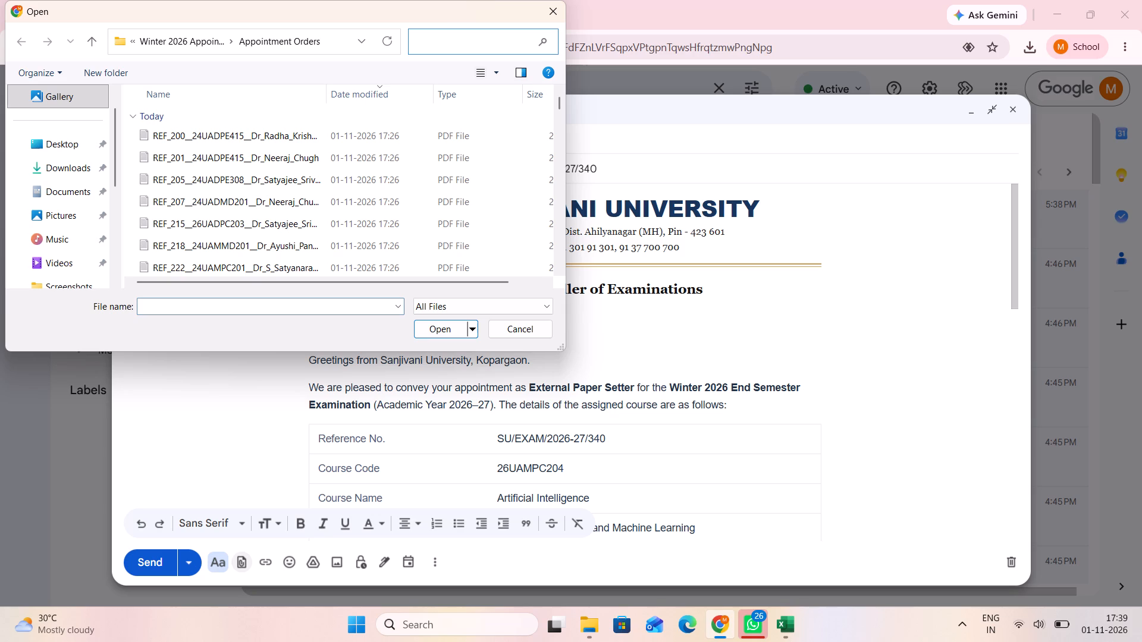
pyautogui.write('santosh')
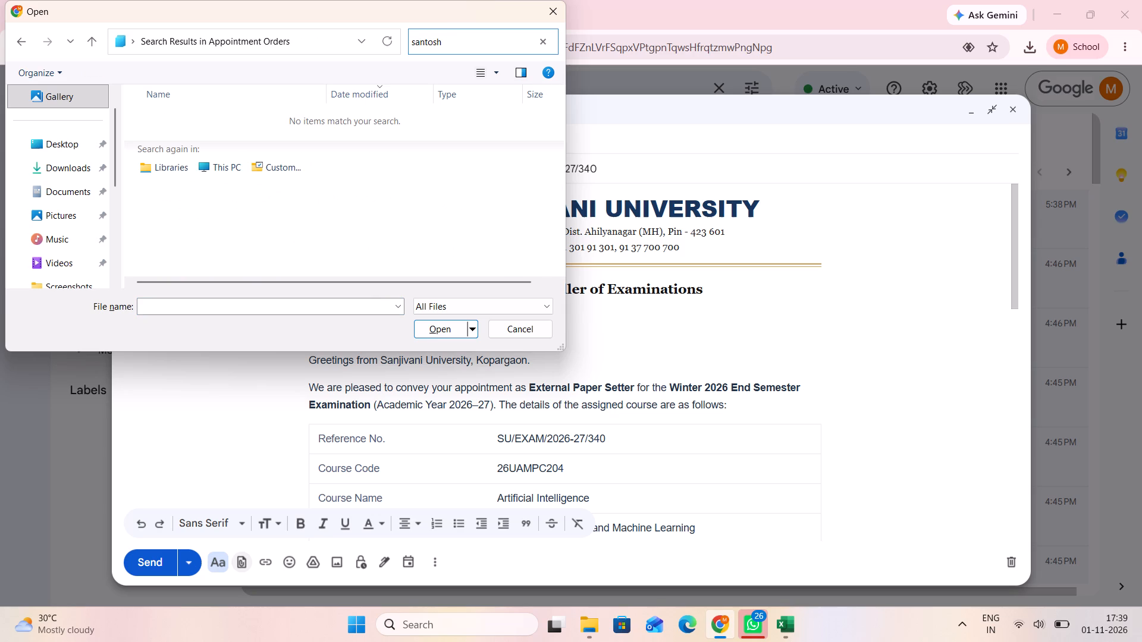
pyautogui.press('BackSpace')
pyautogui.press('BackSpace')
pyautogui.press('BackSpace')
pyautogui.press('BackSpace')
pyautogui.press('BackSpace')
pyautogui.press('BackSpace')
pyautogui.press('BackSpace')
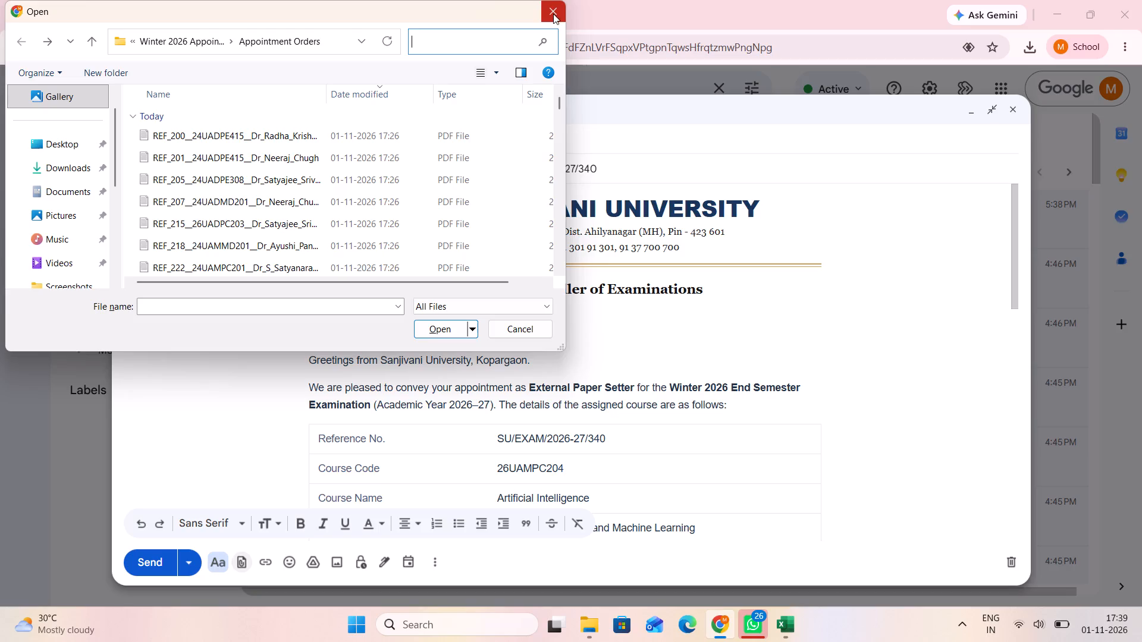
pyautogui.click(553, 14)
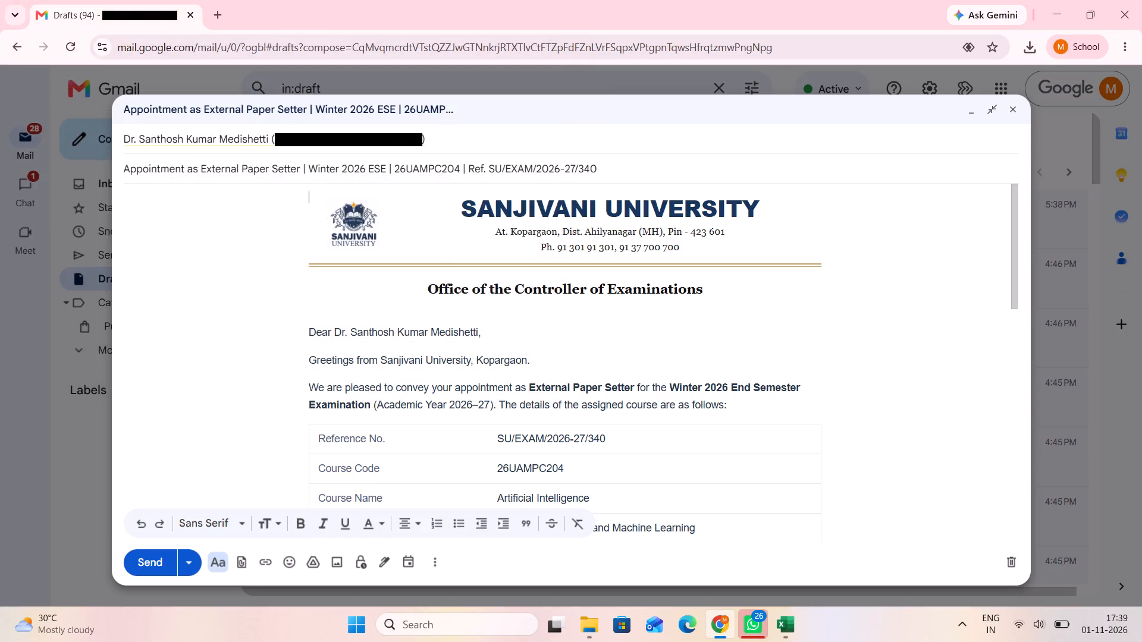
pyautogui.click(241, 565)
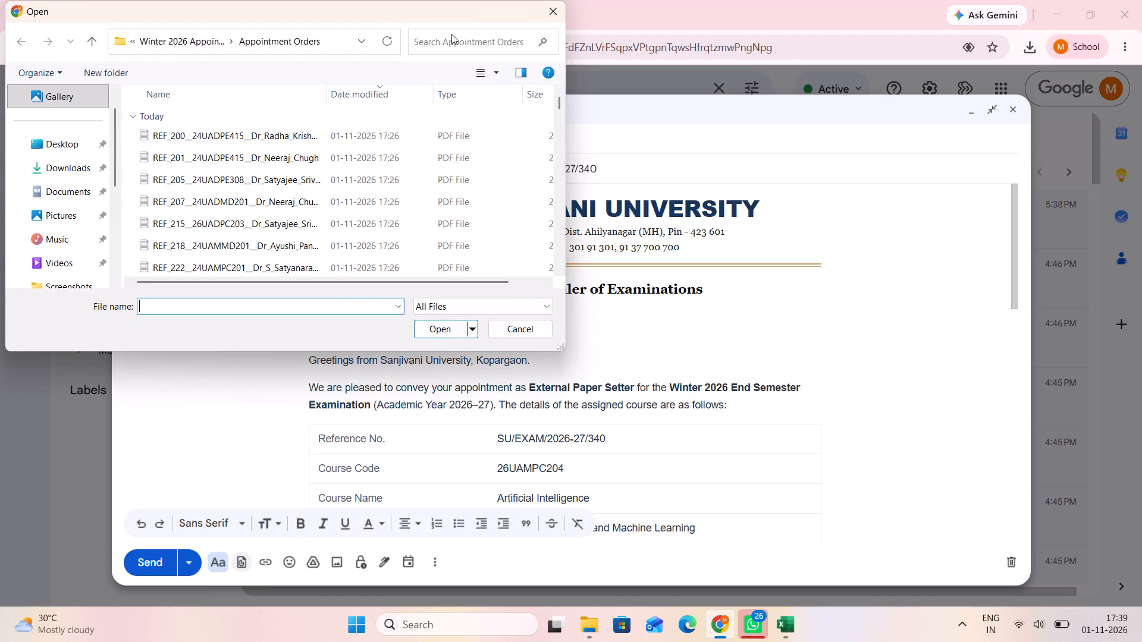
pyautogui.click(450, 40)
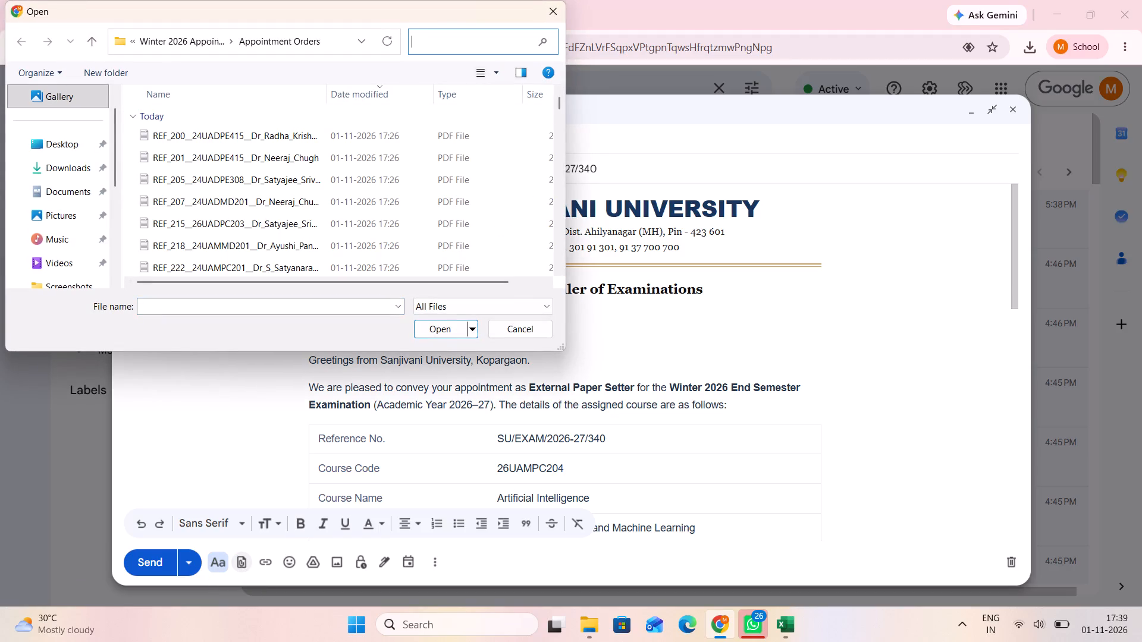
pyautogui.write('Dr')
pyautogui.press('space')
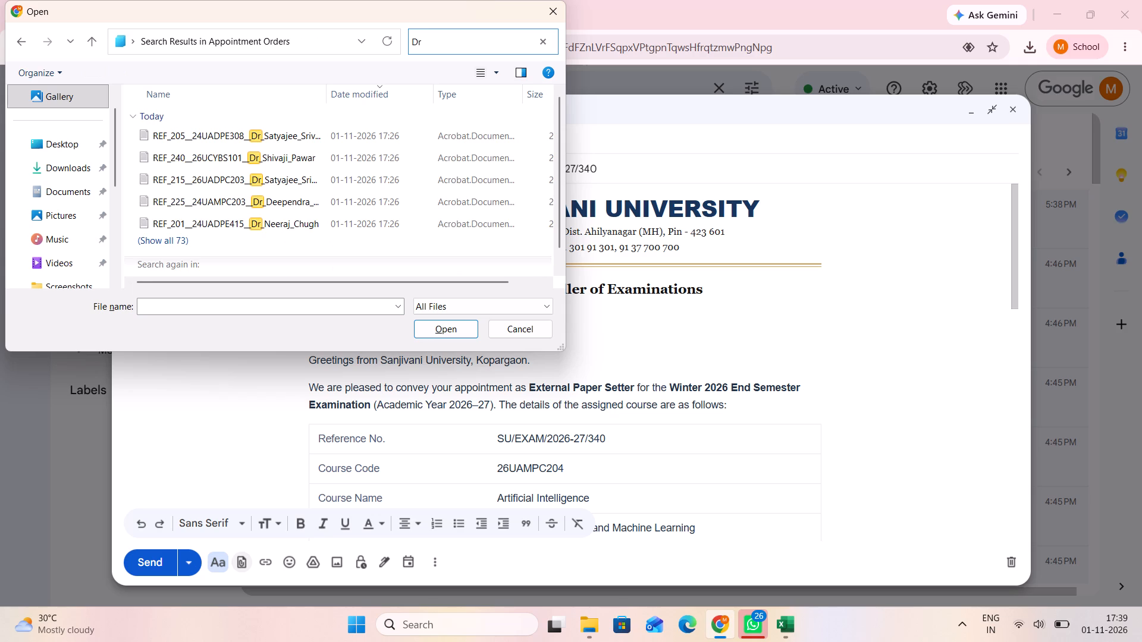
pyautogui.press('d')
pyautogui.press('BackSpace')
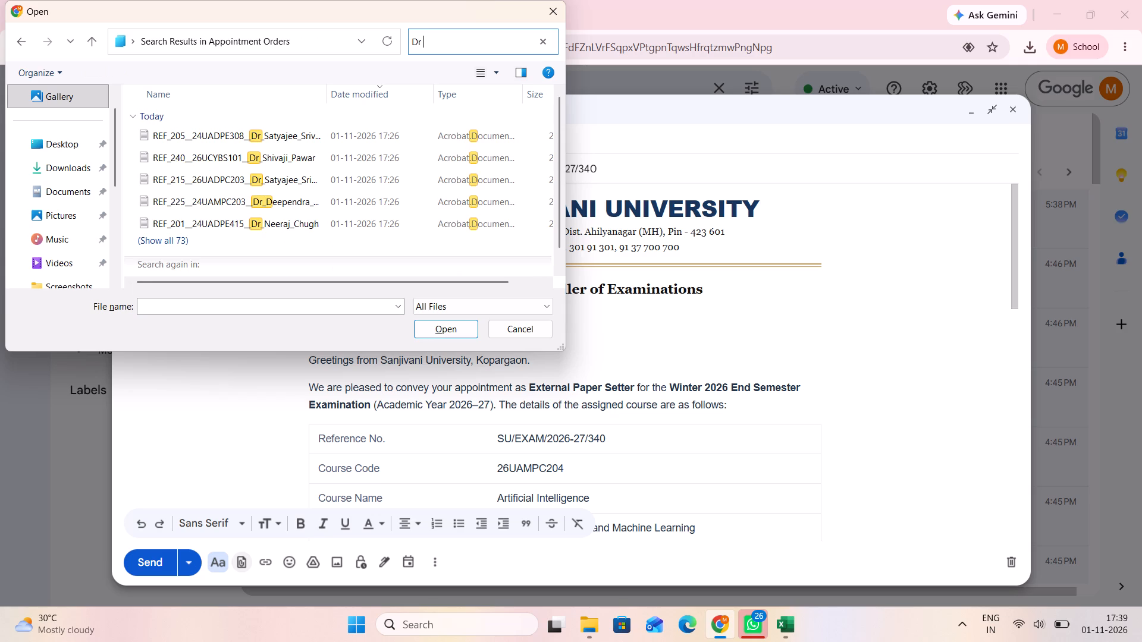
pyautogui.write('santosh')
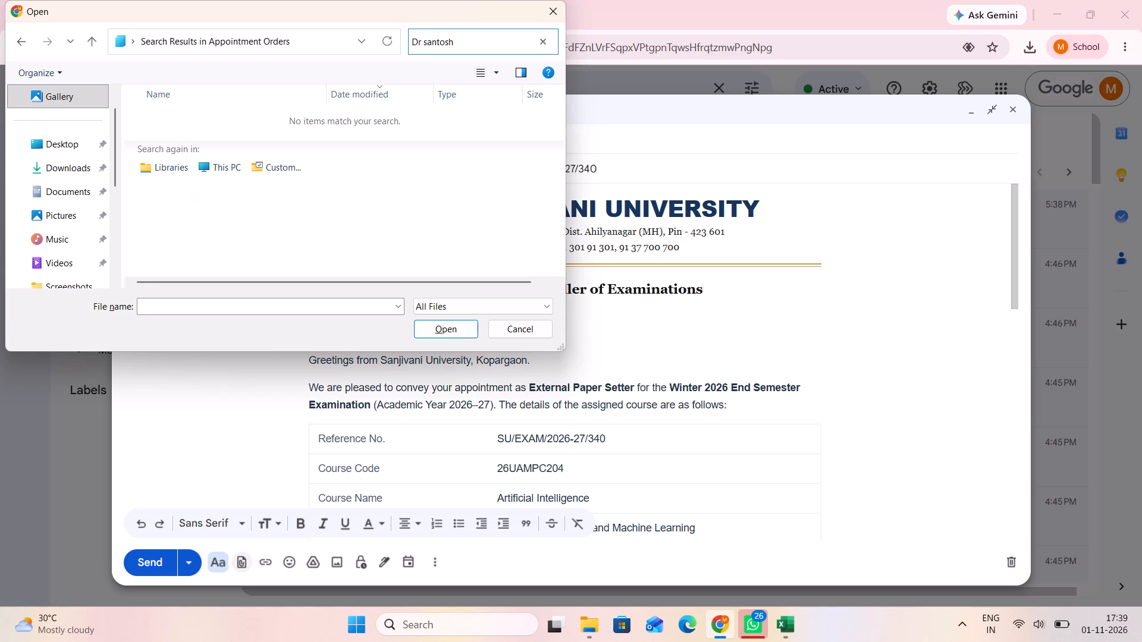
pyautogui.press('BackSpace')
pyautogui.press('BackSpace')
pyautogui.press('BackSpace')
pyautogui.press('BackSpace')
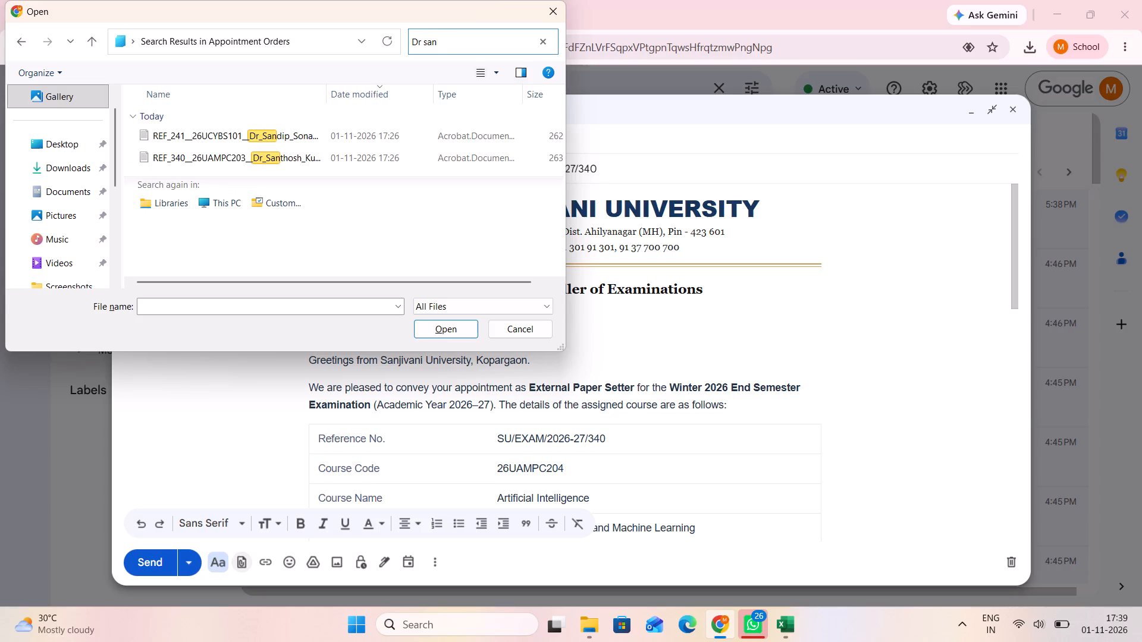
pyautogui.click(314, 158)
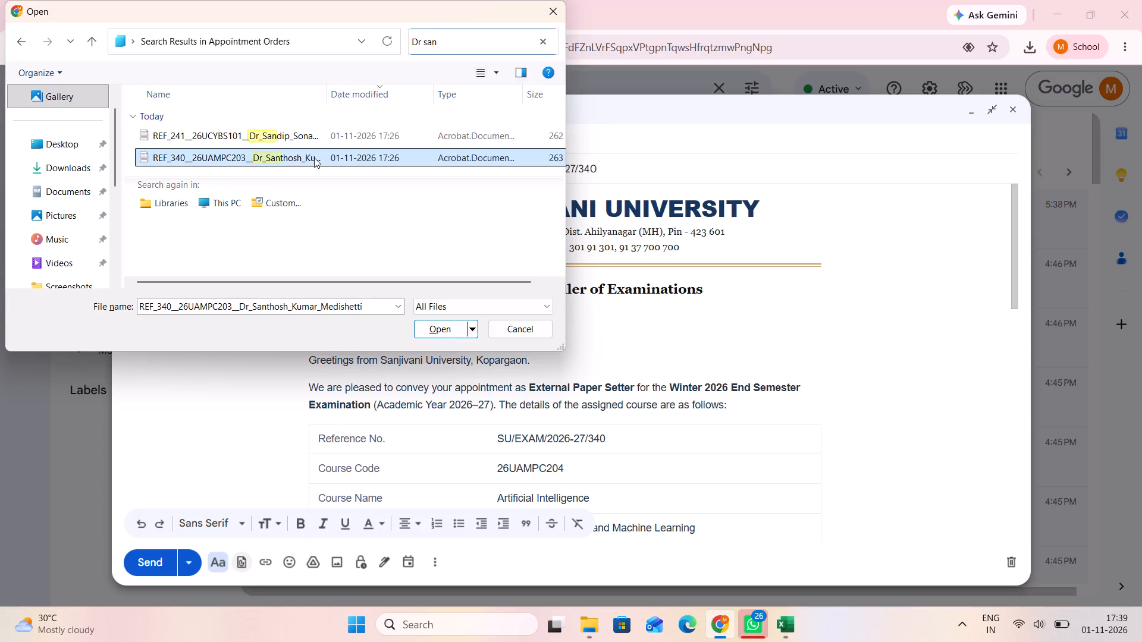
pyautogui.click(454, 329)
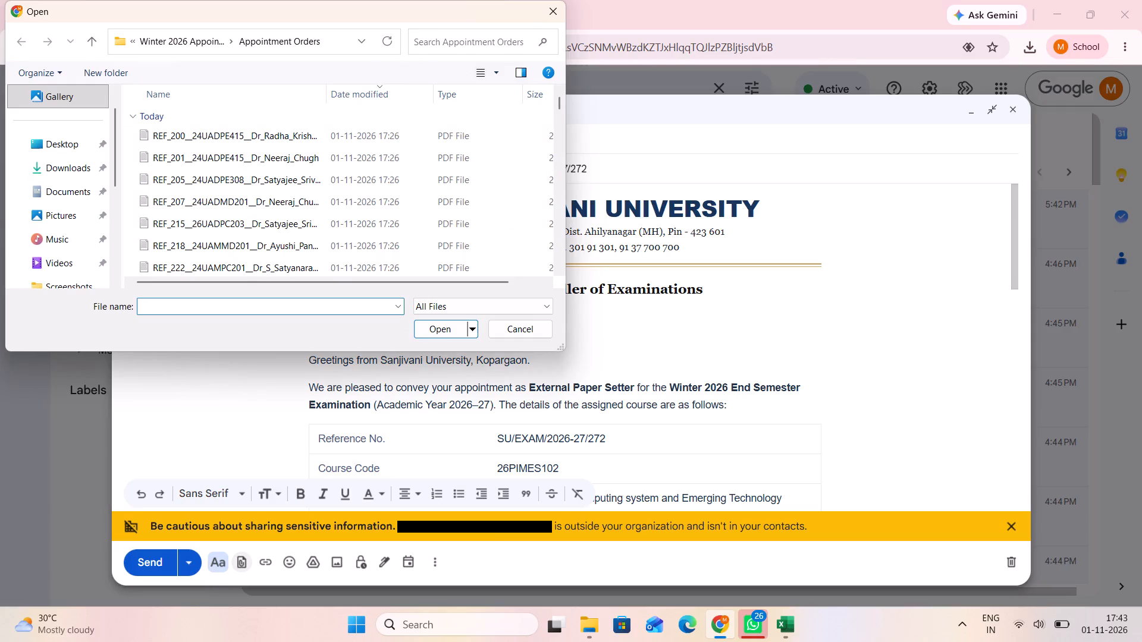
pyautogui.click(426, 44)
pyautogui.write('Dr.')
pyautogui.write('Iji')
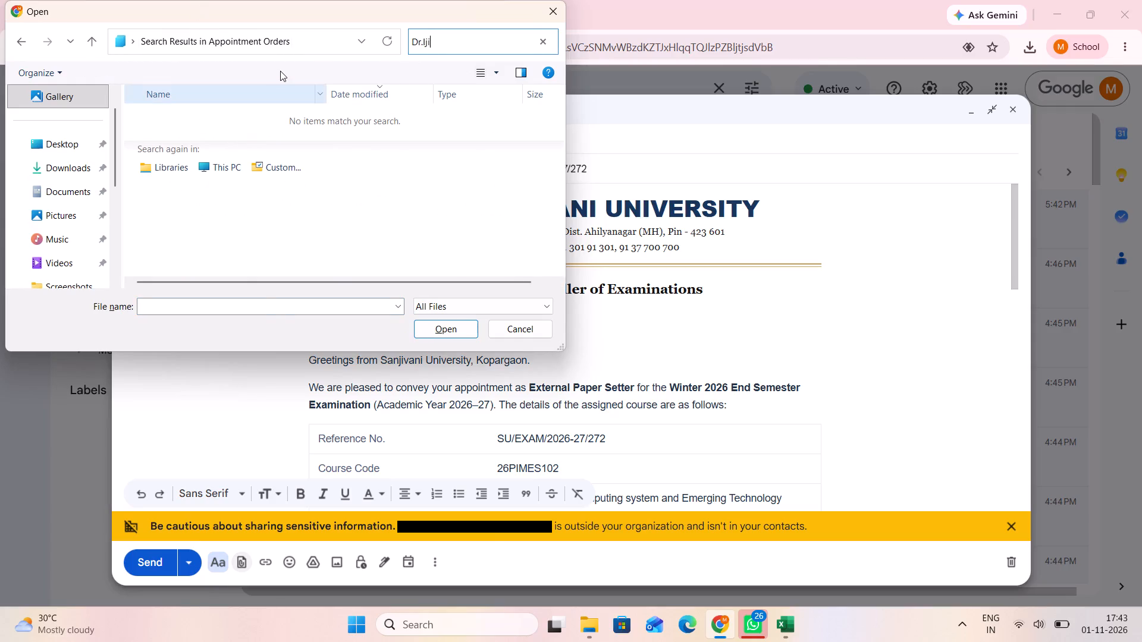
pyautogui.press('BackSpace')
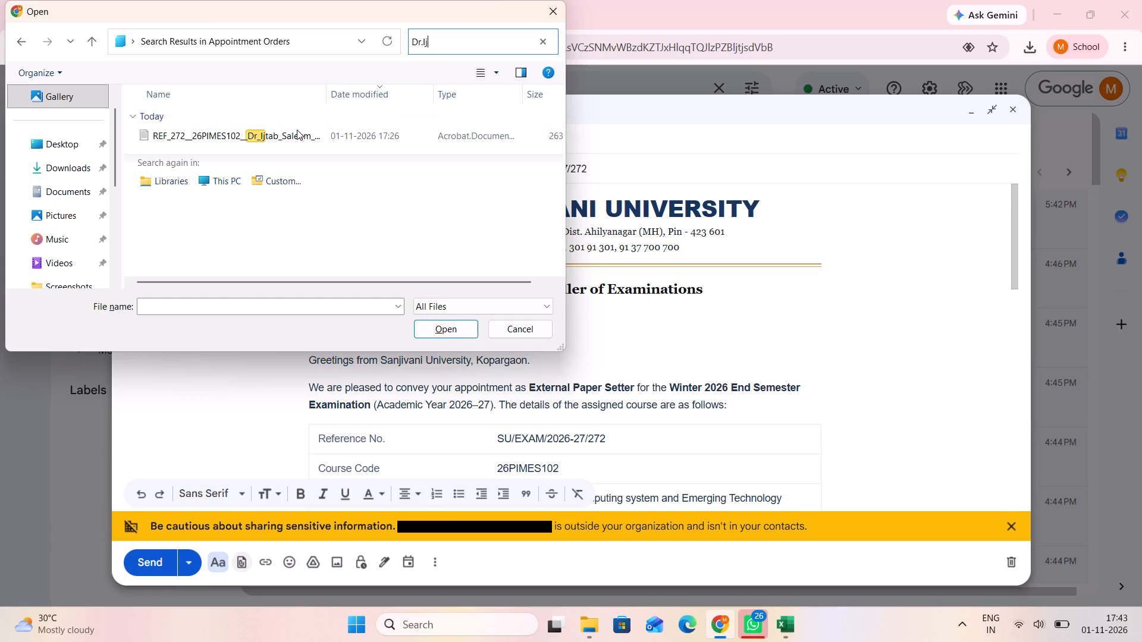
pyautogui.click(297, 130)
pyautogui.click(428, 328)
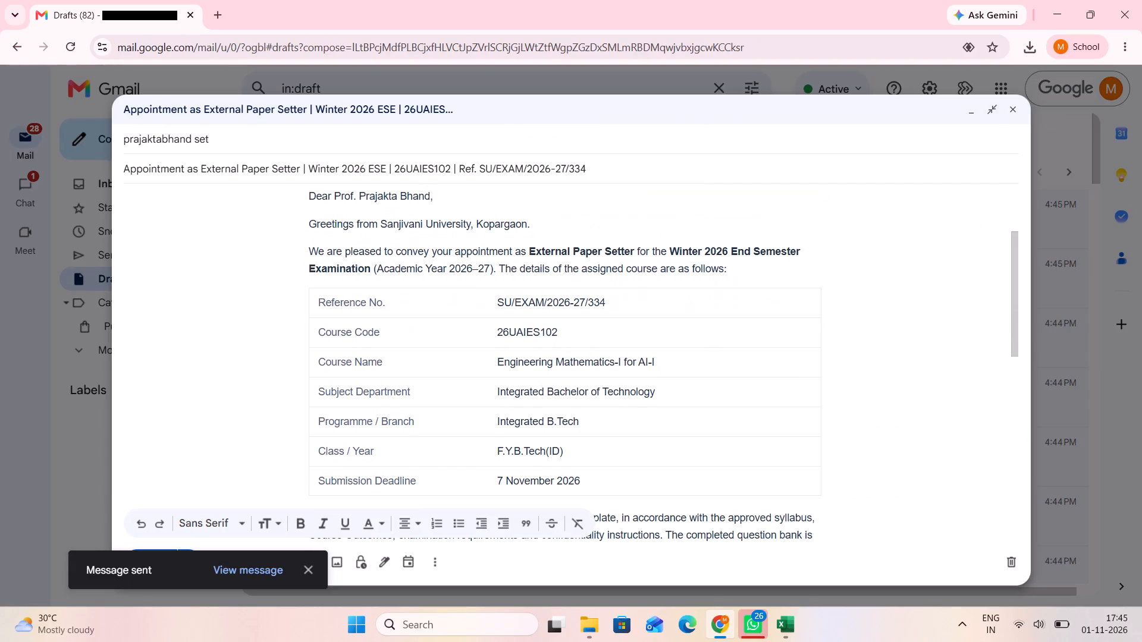
# Review the course details and attachments of the External Paper Setter draft for 26UAIES102, Ref. SU/EXAM/2026-27/334, and dismiss the notification prompts.
pyautogui.scroll(-2, 541, 429)
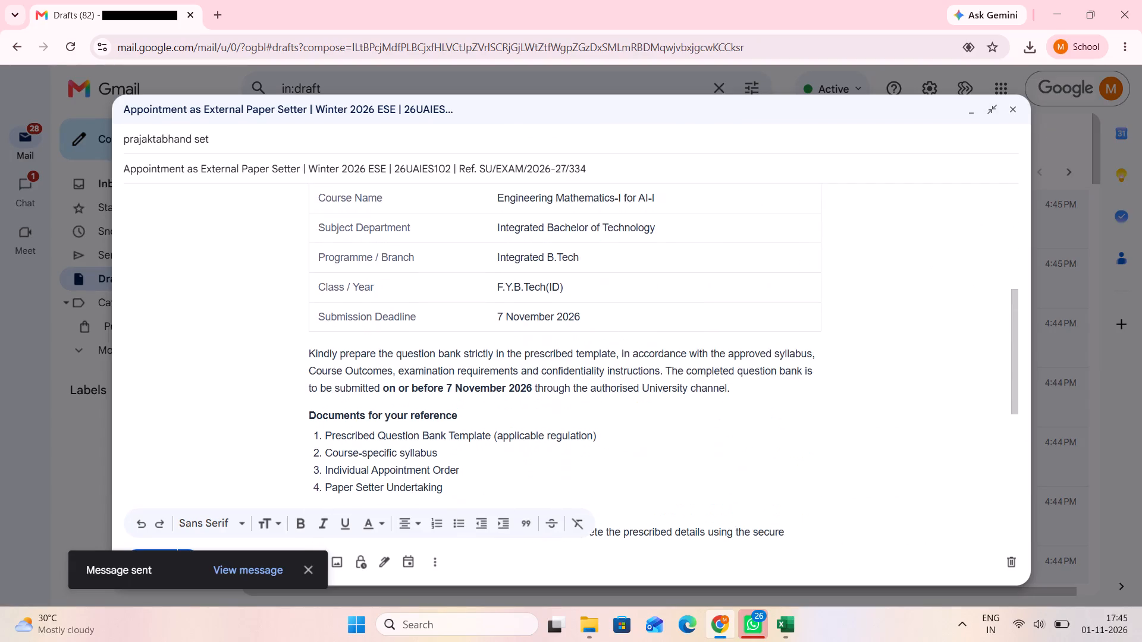
pyautogui.scroll(-6, 541, 429)
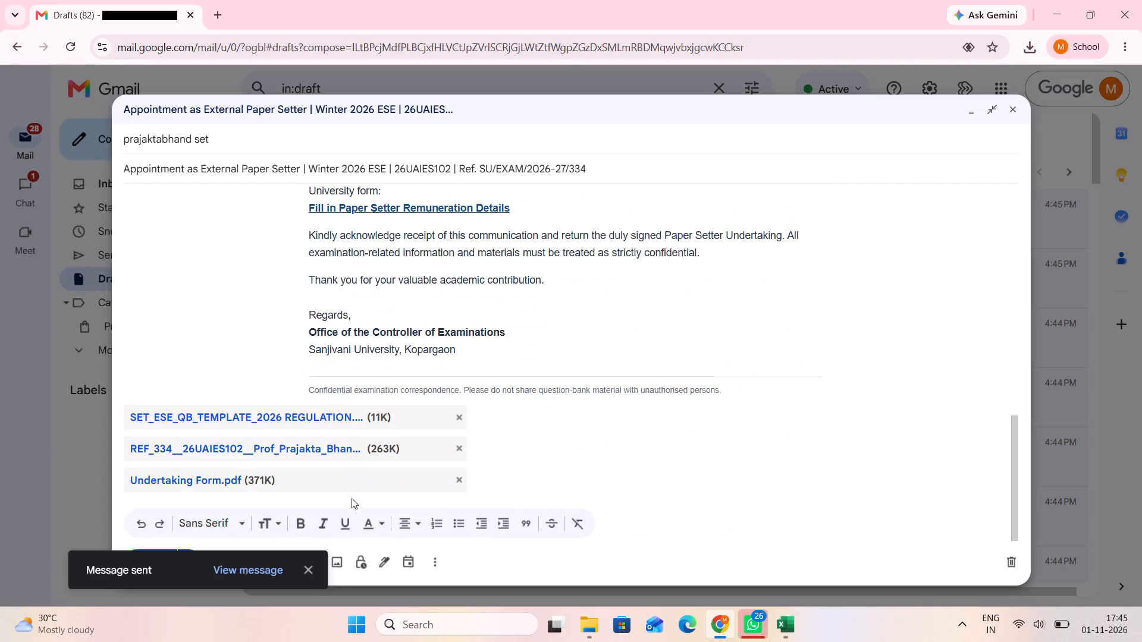
pyautogui.click(308, 572)
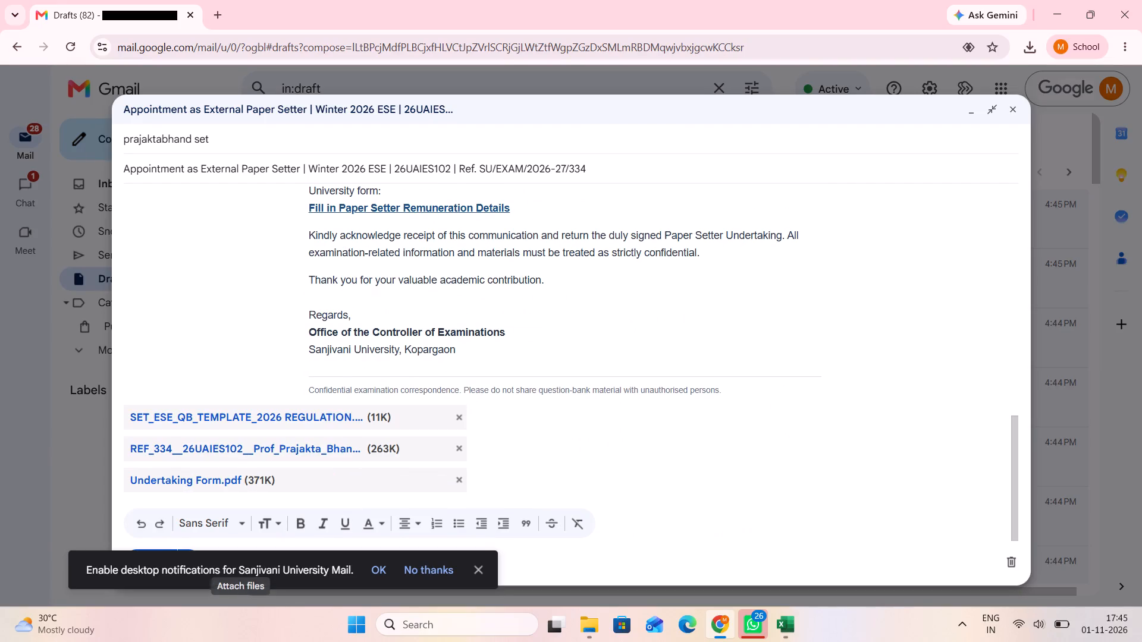
pyautogui.scroll(4, 398, 308)
pyautogui.scroll(-1, 398, 308)
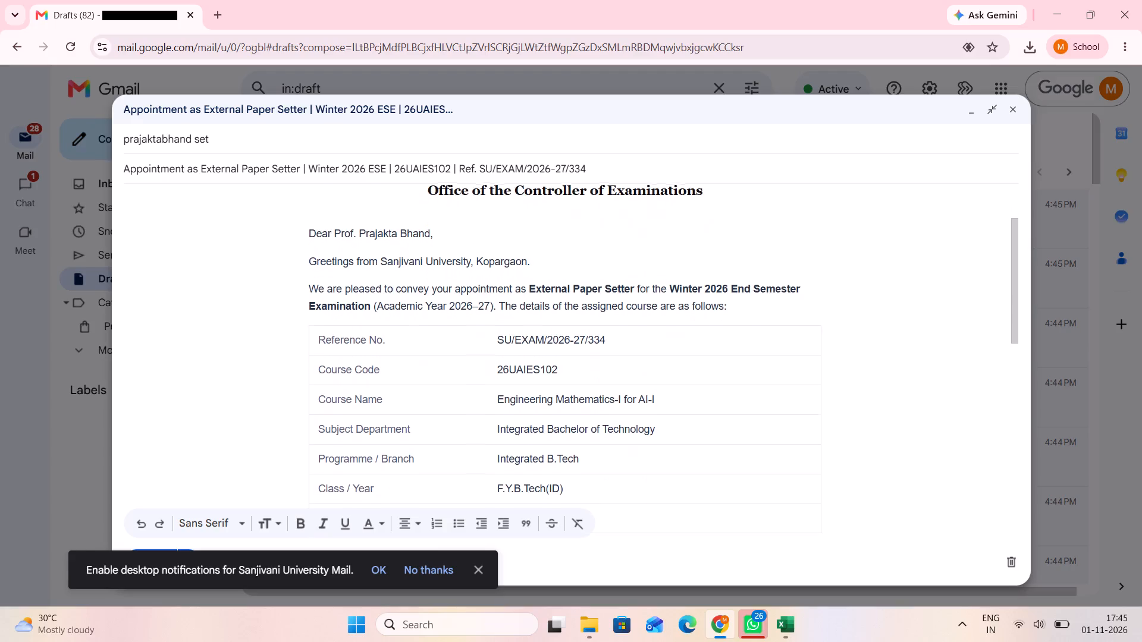
pyautogui.scroll(-6, 398, 308)
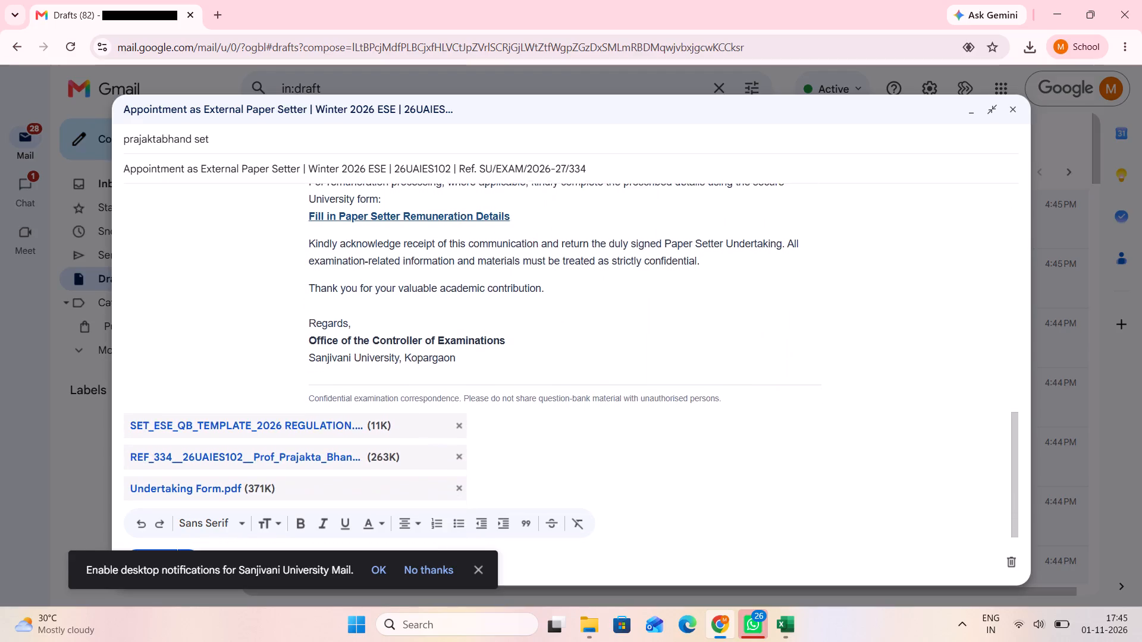
pyautogui.scroll(-3, 234, 374)
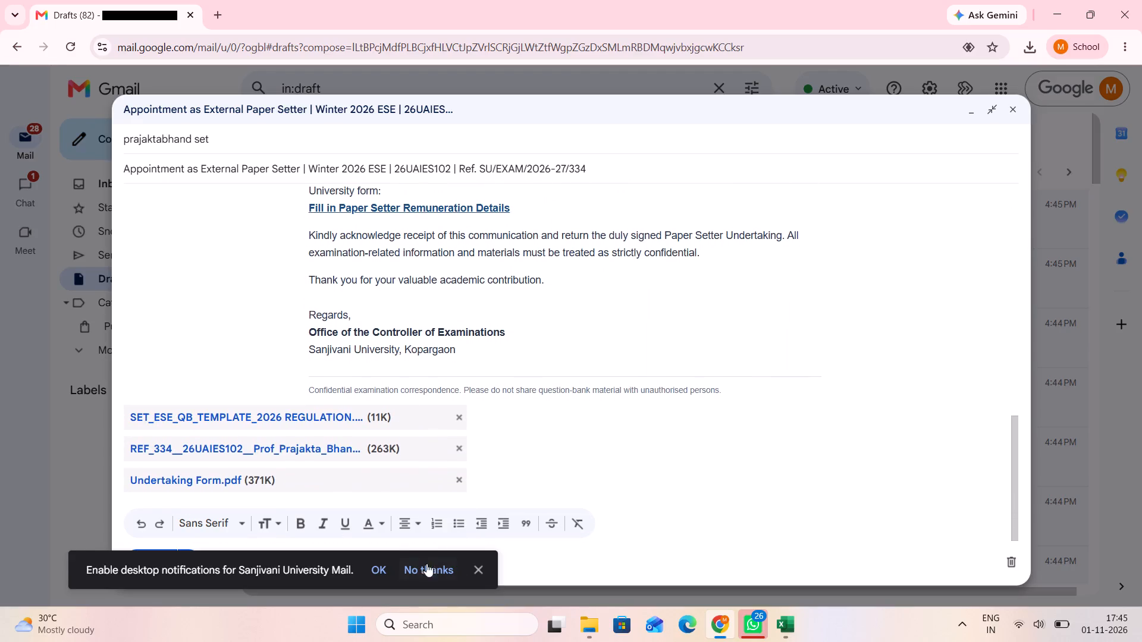
pyautogui.click(476, 568)
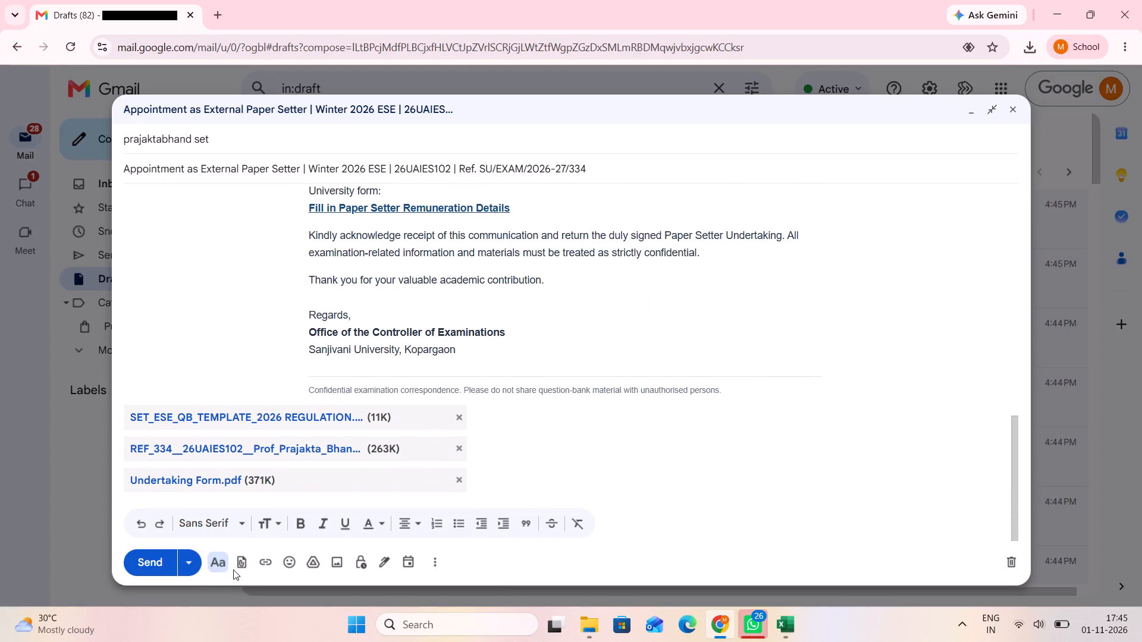
pyautogui.click(241, 565)
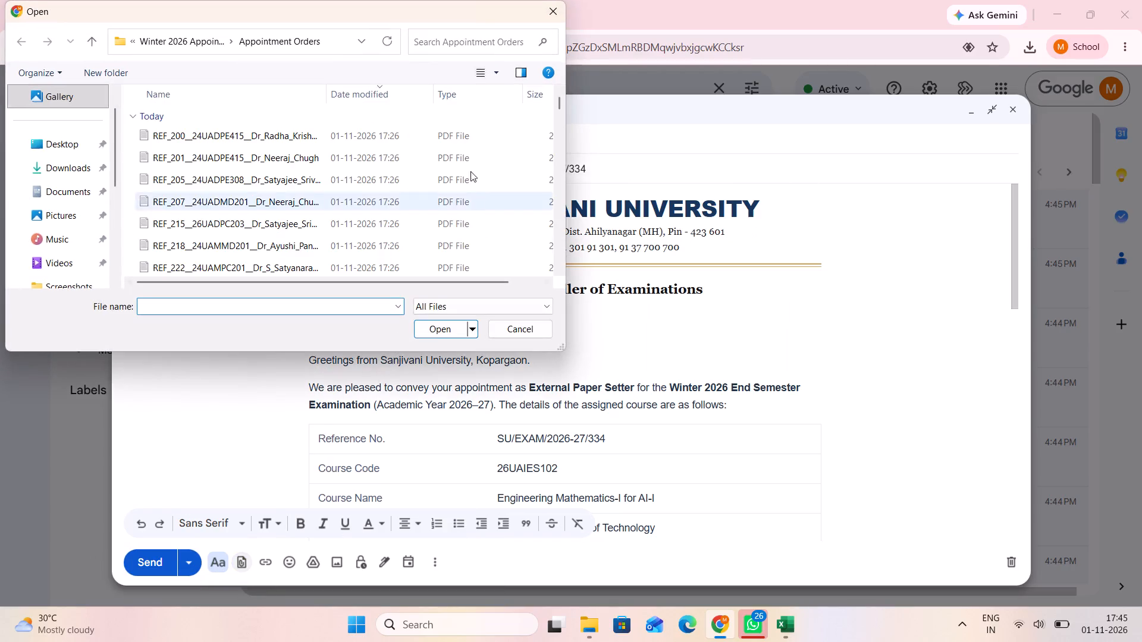
pyautogui.click(482, 43)
pyautogui.write('pra')
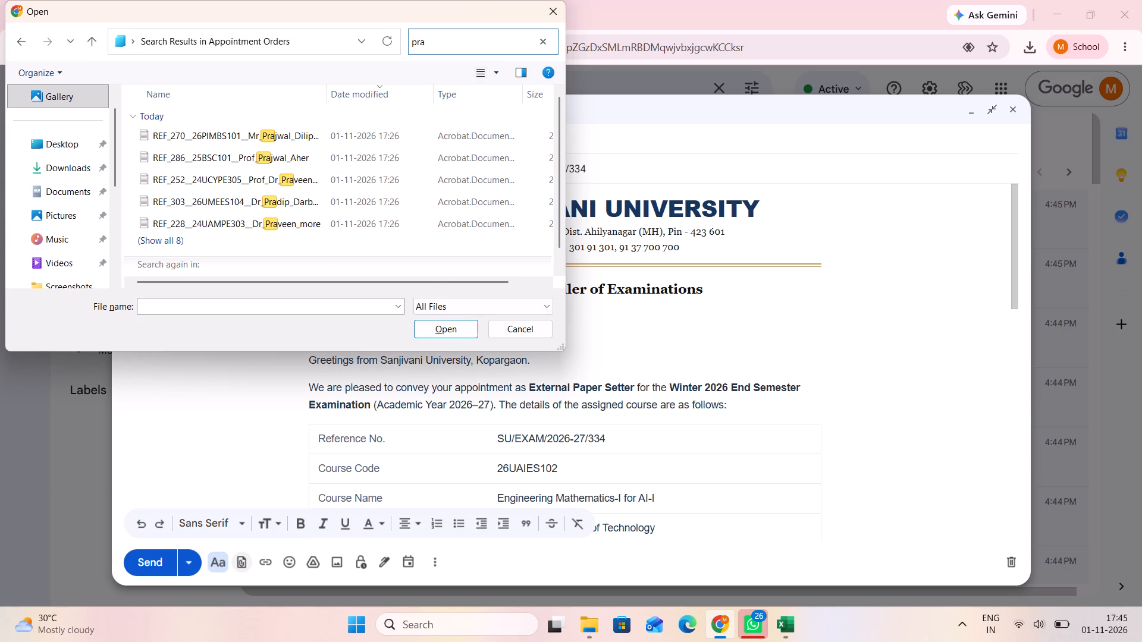
pyautogui.write('jk')
pyautogui.press('BackSpace')
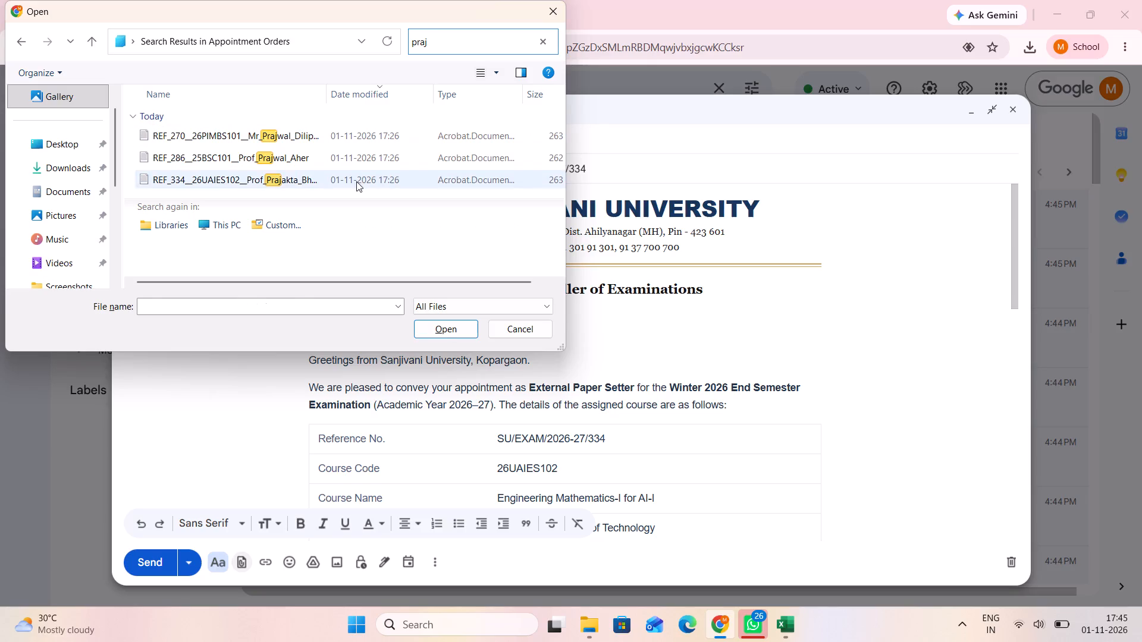
pyautogui.click(356, 181)
pyautogui.click(439, 331)
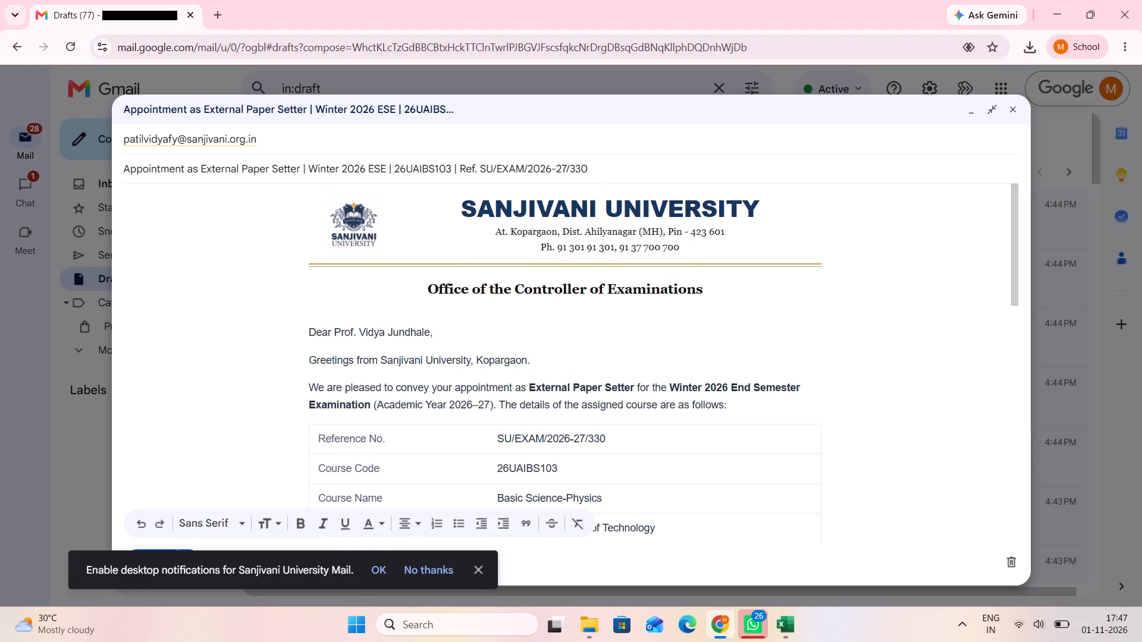
# Review the course details of the External Paper Setter draft for 26UAIBS103, Ref. SU/EXAM/2026-27/330.
pyautogui.scroll(-2, 628, 315)
pyautogui.scroll(4, 628, 315)
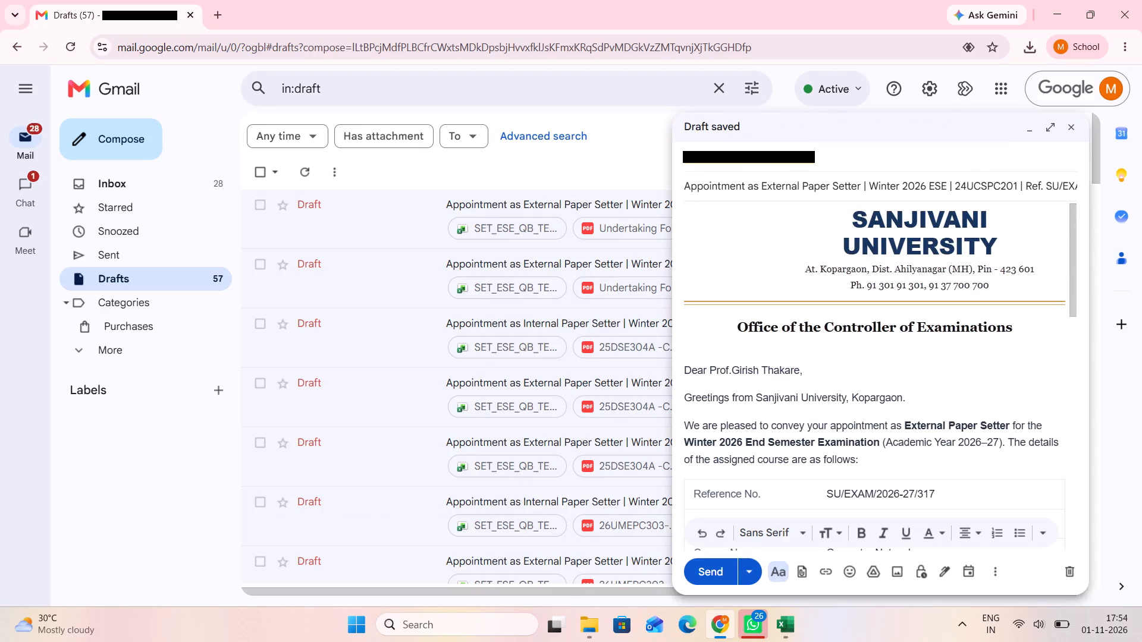
# Check the body and attachments of the External Paper Setter draft for 24UCSPC201, Ref. SU/EXAM/2026-27/317, and close it unsent.
pyautogui.click(1043, 128)
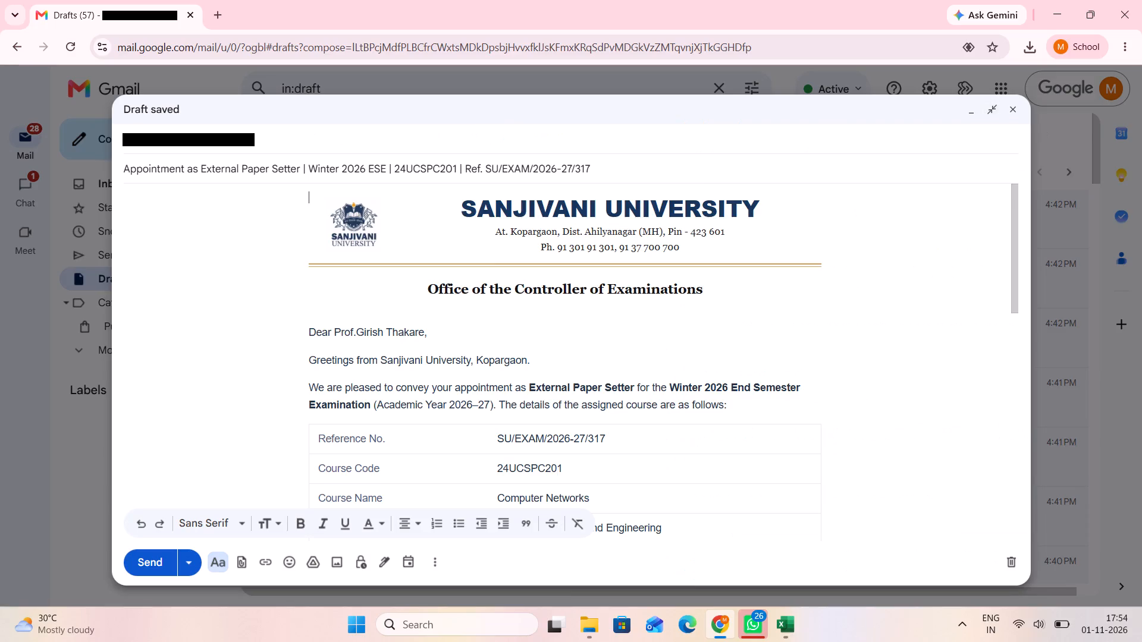
pyautogui.scroll(-8, 669, 442)
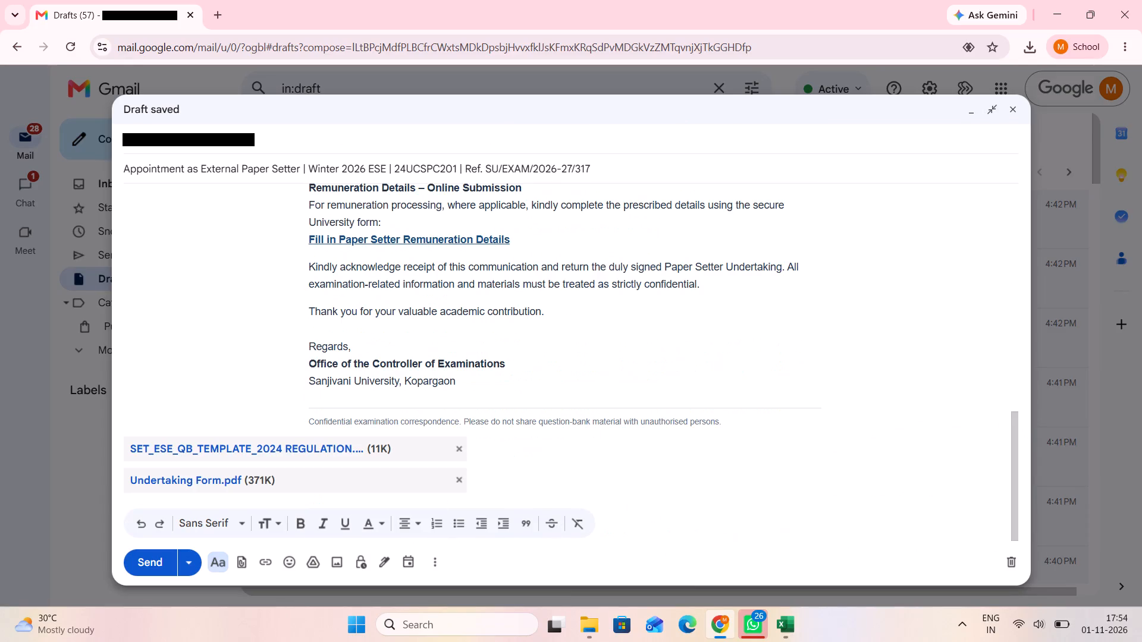
pyautogui.scroll(8, 669, 442)
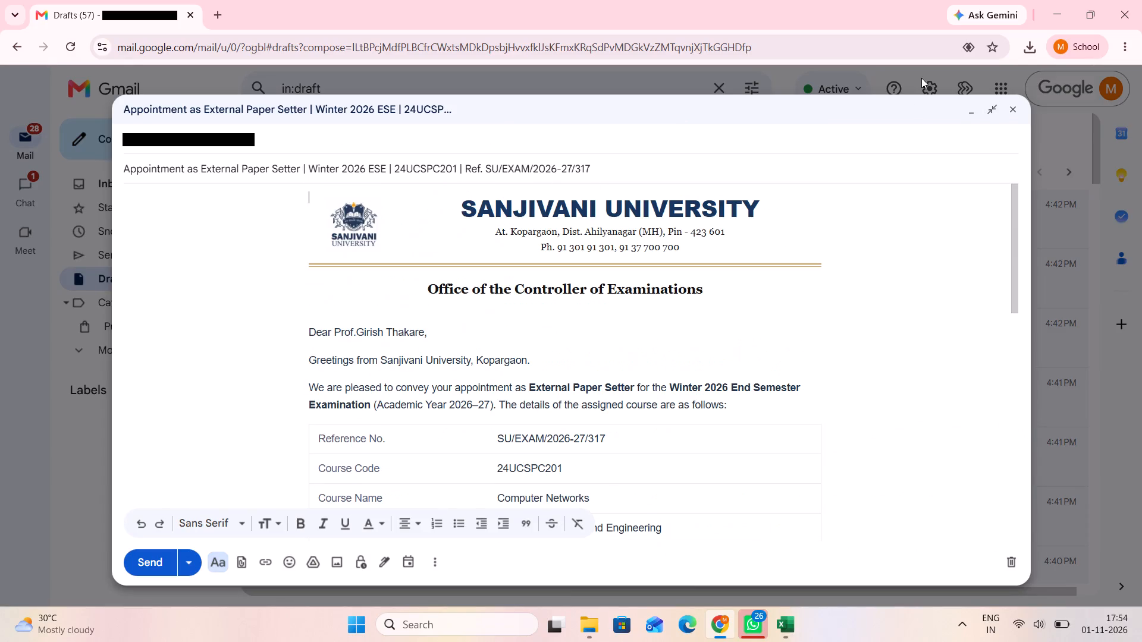
pyautogui.click(1010, 115)
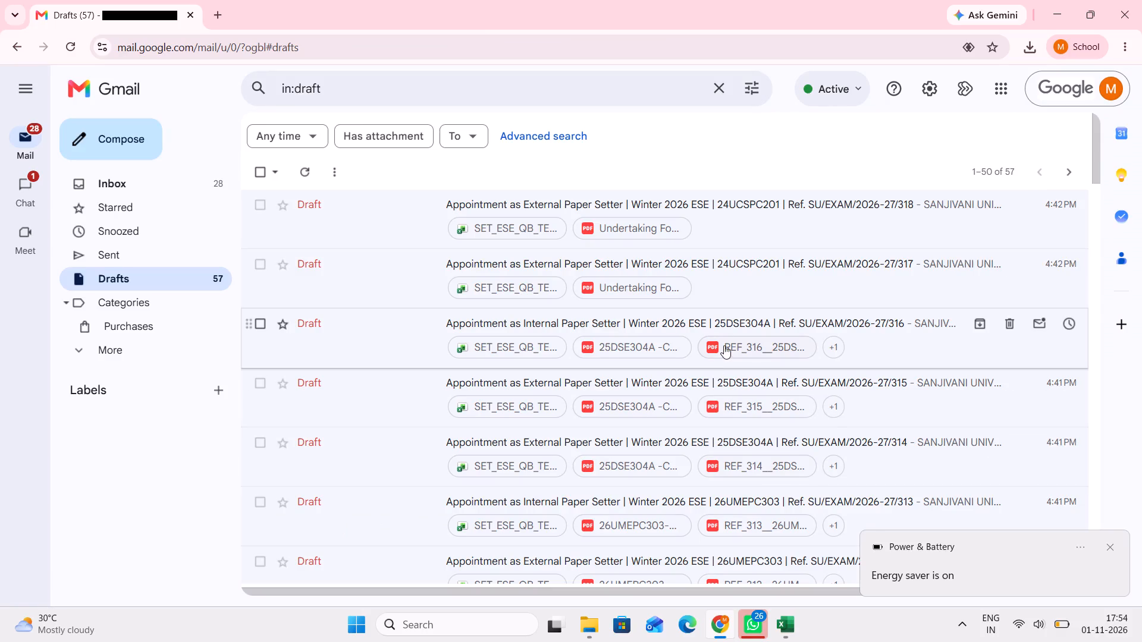
# Open the Internal Paper Setter draft for 25DSE304A, Ref. SU/EXAM/2026-27/316, enlarged, and review its course details and attachments.
pyautogui.click(739, 326)
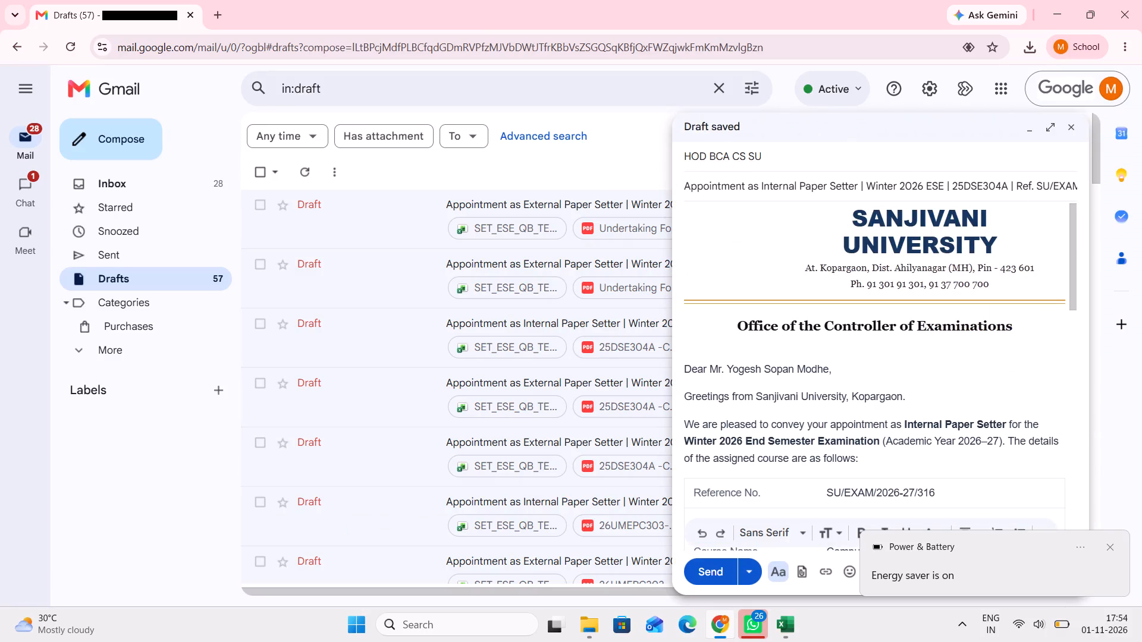
pyautogui.click(1046, 133)
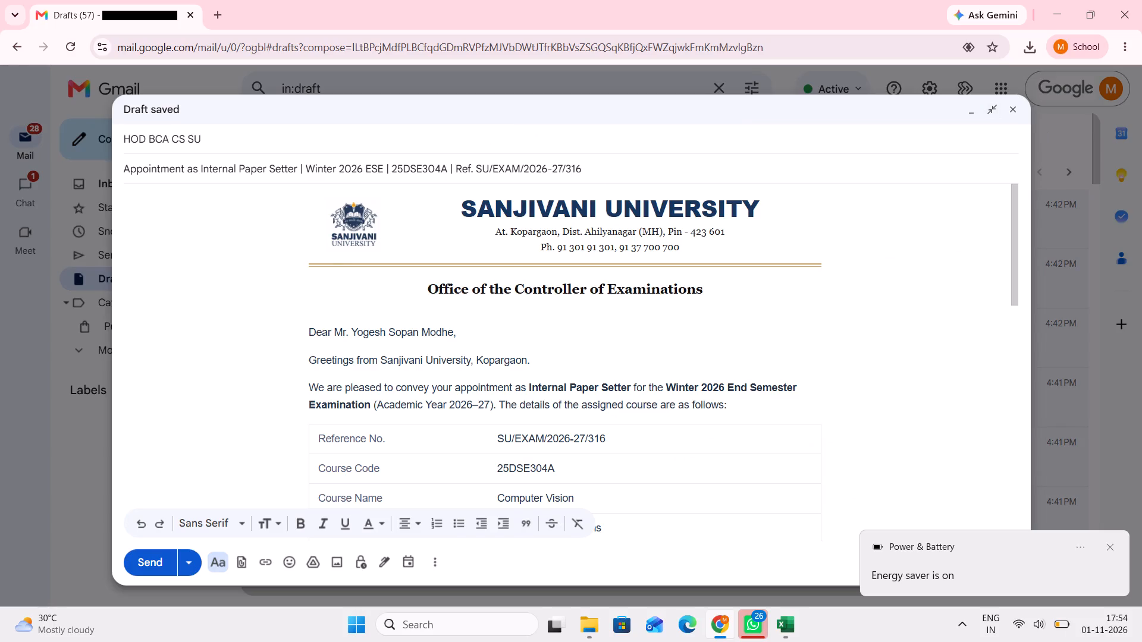
pyautogui.scroll(-6, 595, 464)
pyautogui.scroll(4, 595, 464)
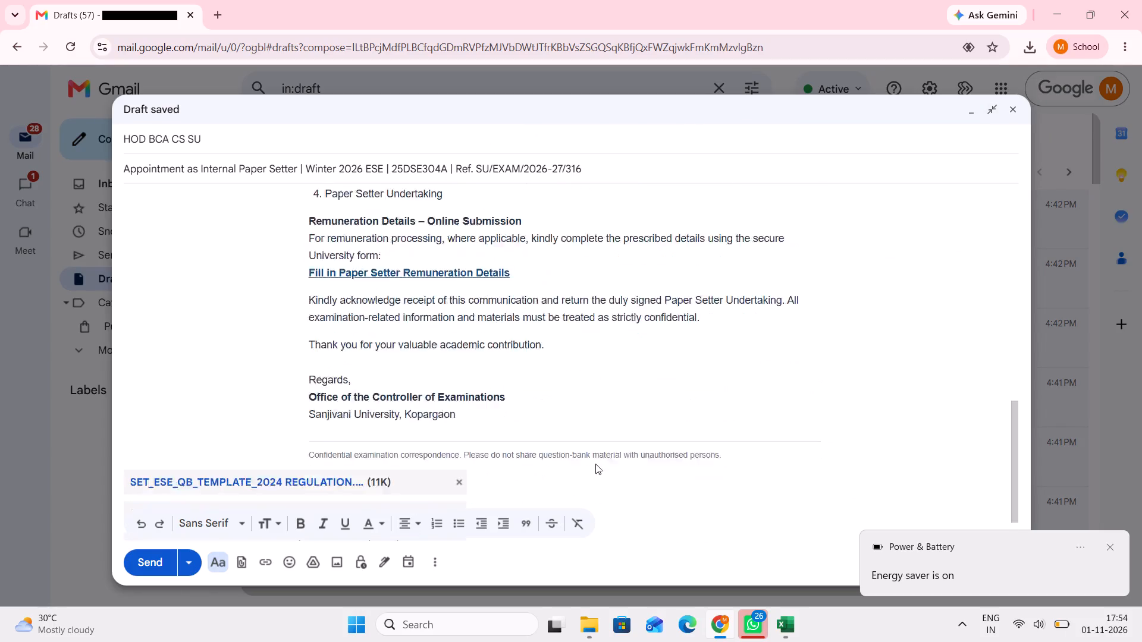
pyautogui.scroll(2, 595, 464)
pyautogui.scroll(-2, 595, 464)
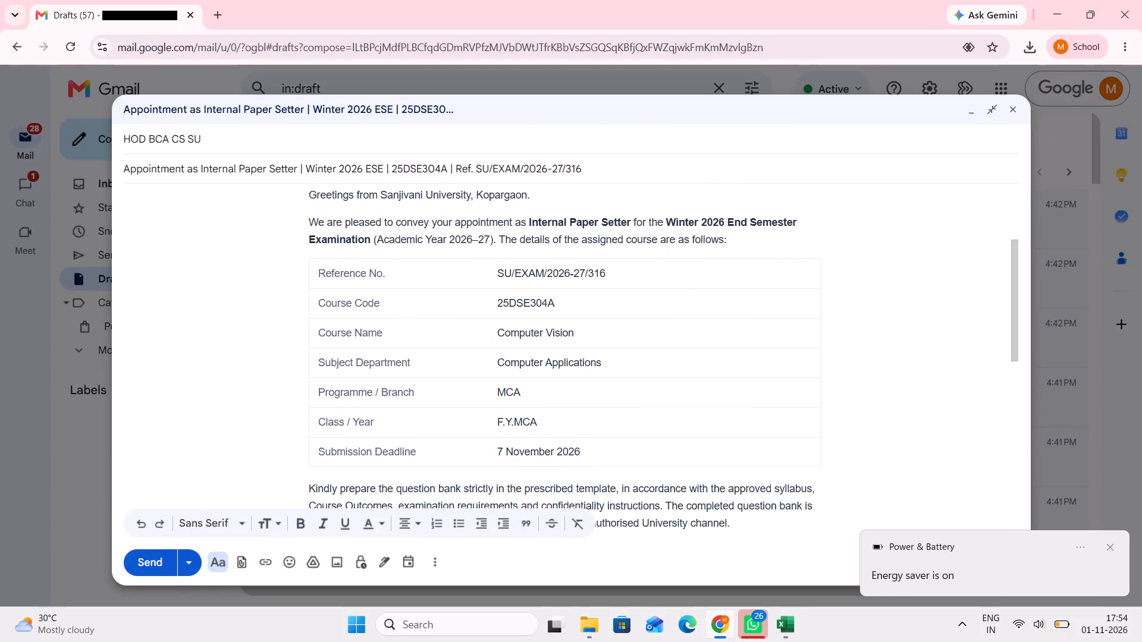
pyautogui.scroll(5, 595, 464)
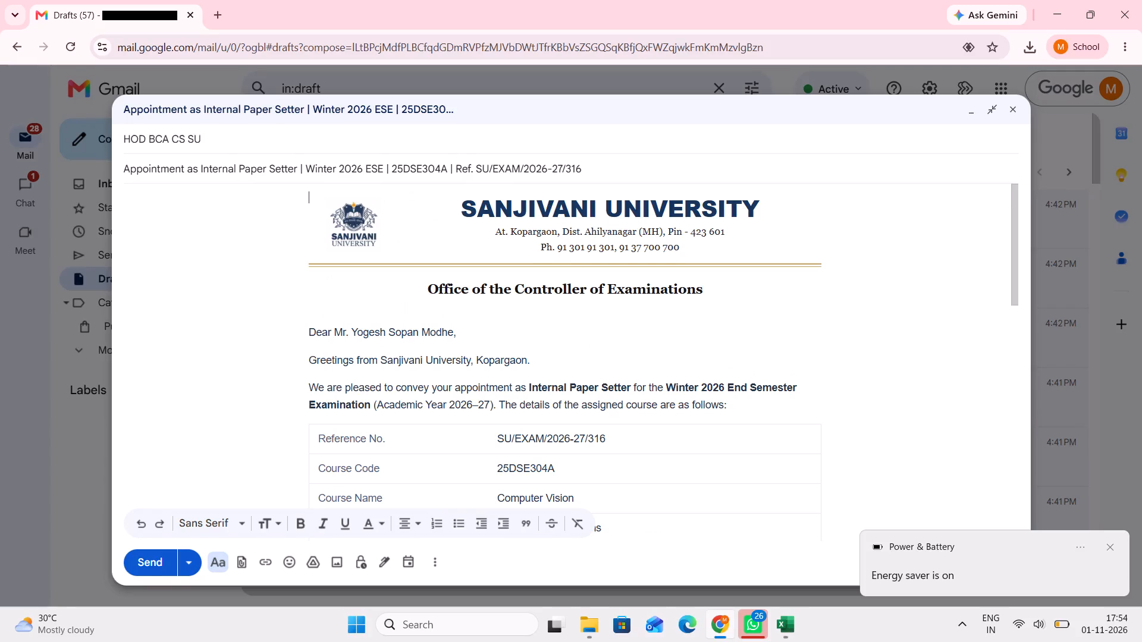
# Open the copy-recipient entry of the Ref. 316 draft.
pyautogui.click(702, 143)
pyautogui.click(986, 161)
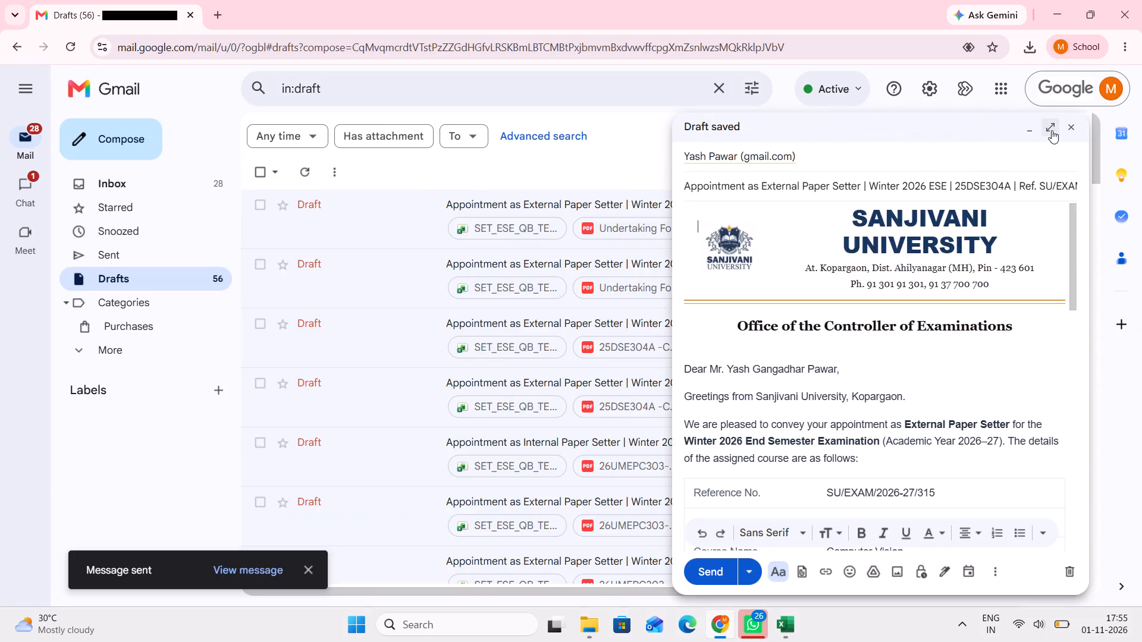
# Enlarge the External Paper Setter draft for 25DSE304A, Ref. SU/EXAM/2026-27/315, and review its course details and reference documents.
pyautogui.click(1052, 130)
pyautogui.scroll(-2, 610, 399)
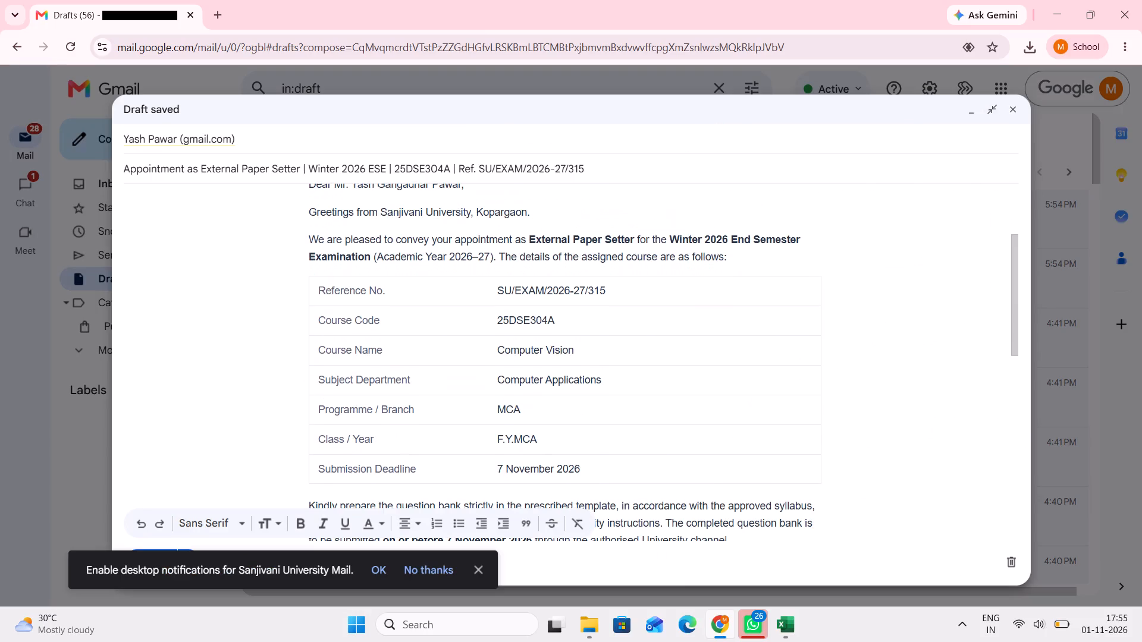
pyautogui.scroll(4, 610, 399)
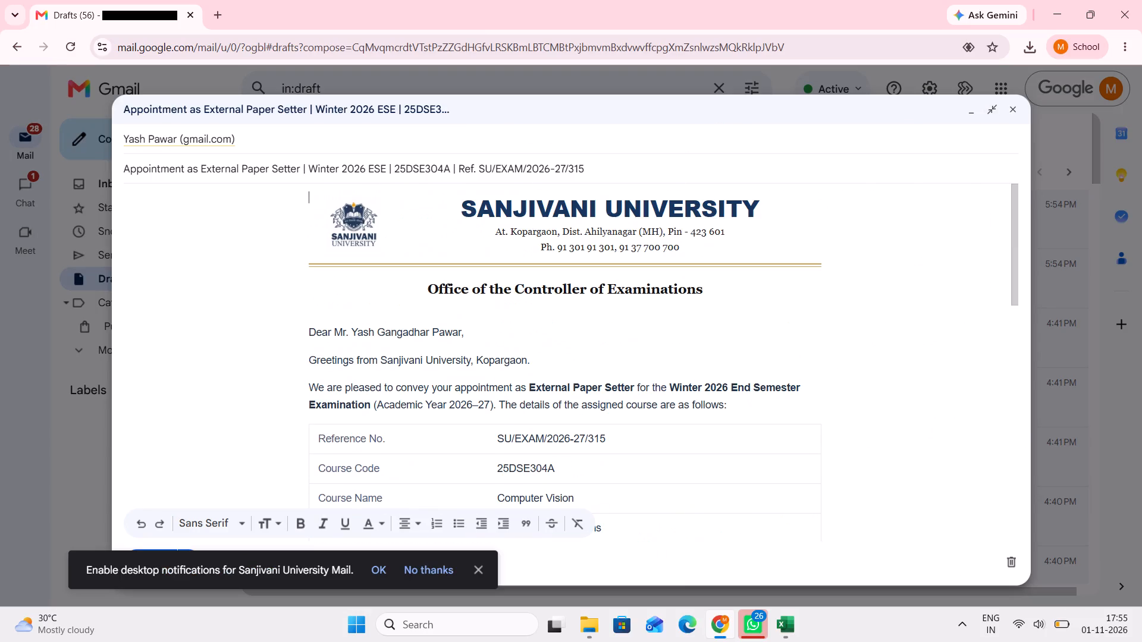
pyautogui.scroll(-5, 610, 399)
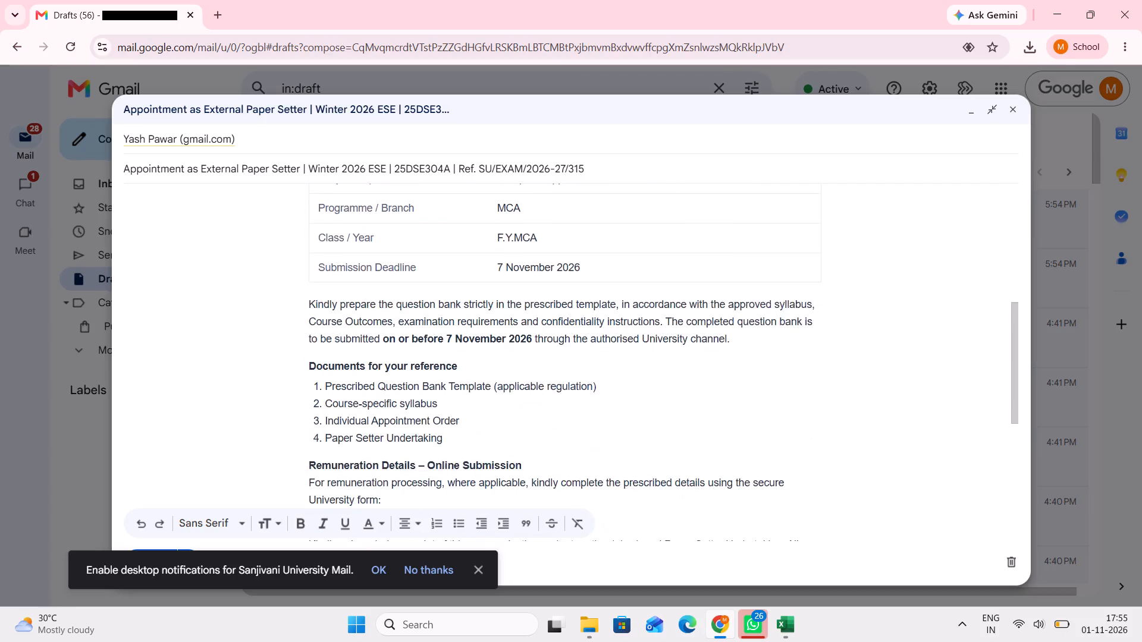
pyautogui.scroll(-5, 610, 399)
pyautogui.scroll(8, 610, 399)
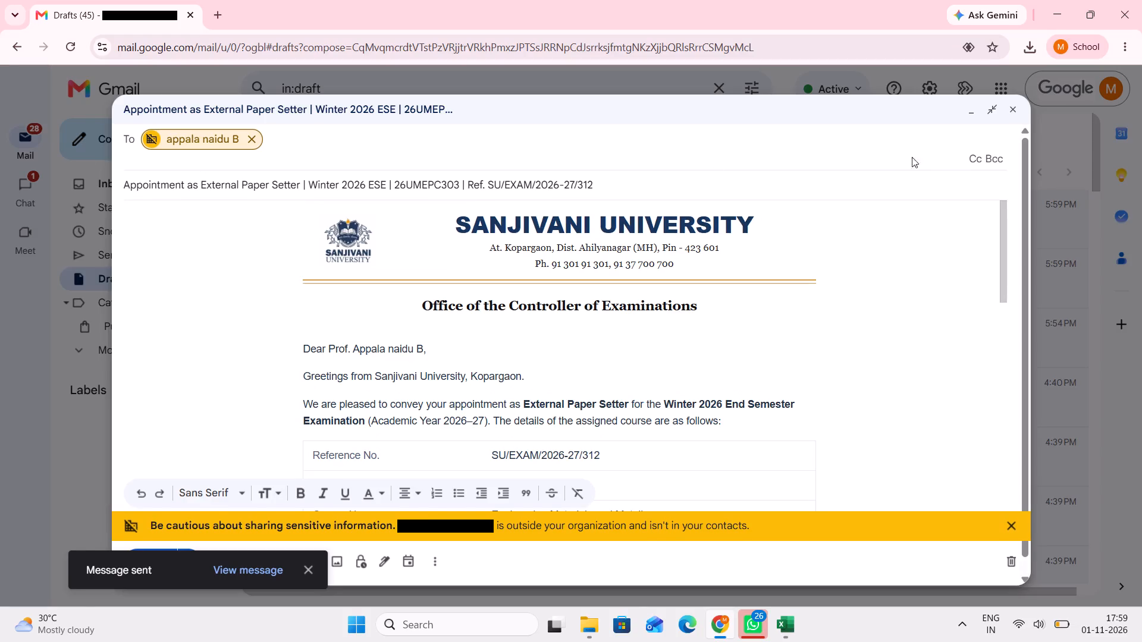
# Add the first contact matching "pra", HOD Mechanical SET SU and COE SU in Cc on the Ref. 312 draft, and send it.
pyautogui.click(975, 158)
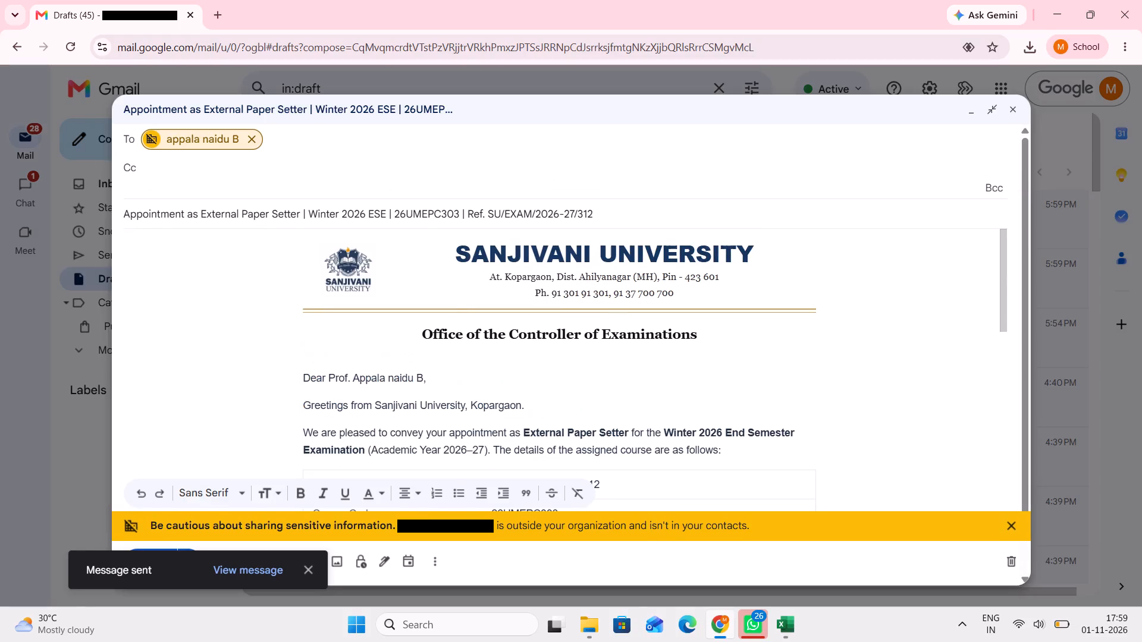
pyautogui.write('pra')
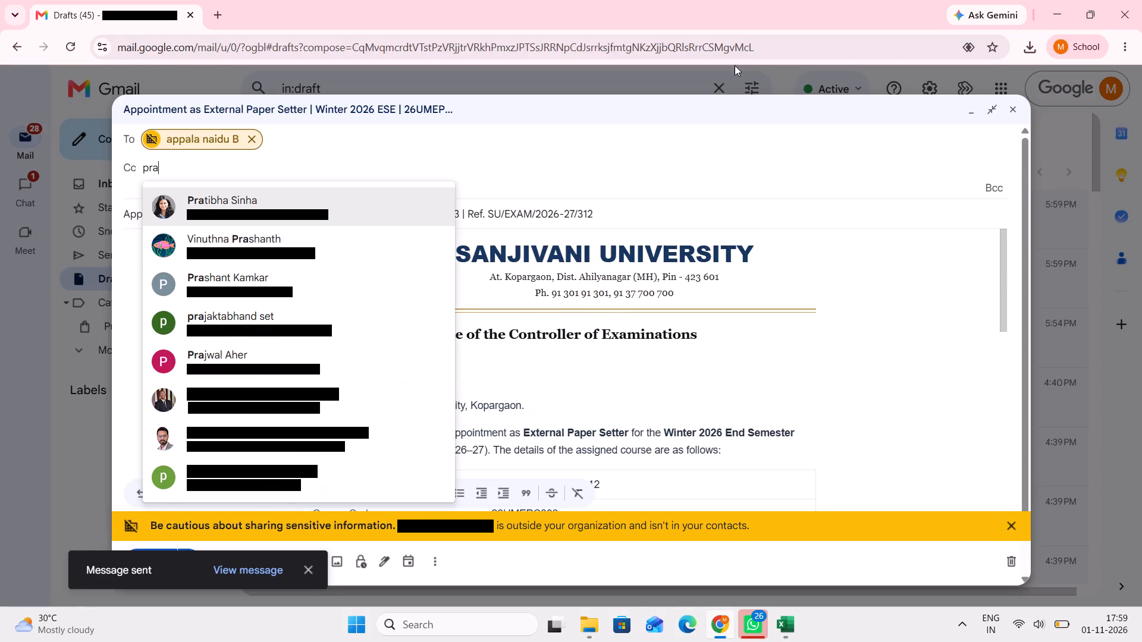
pyautogui.click(409, 199)
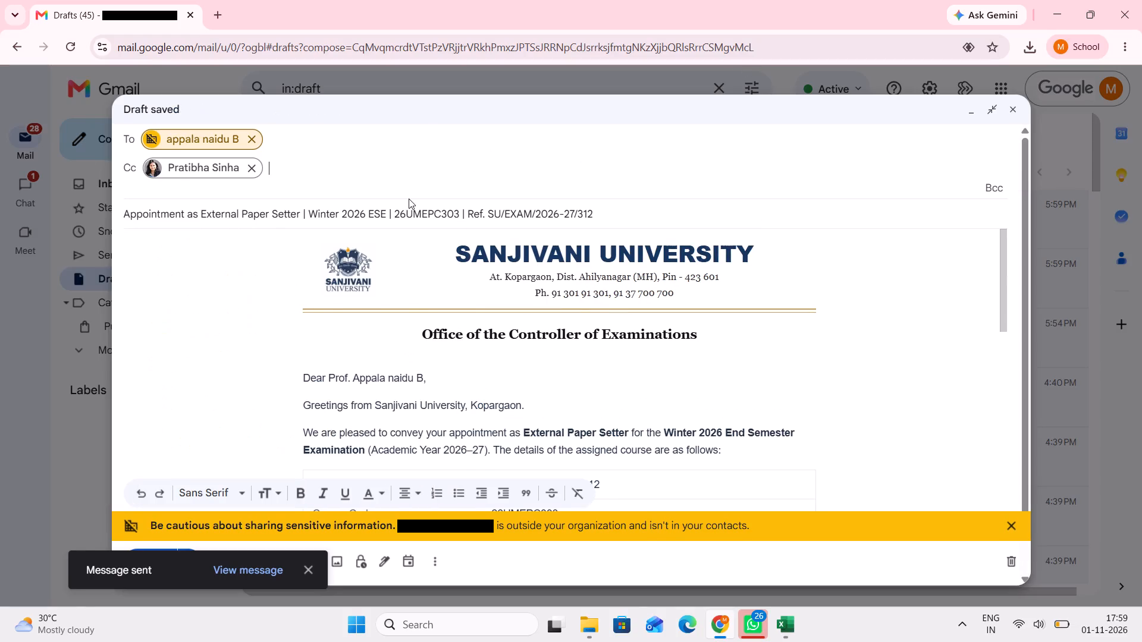
pyautogui.write('ho')
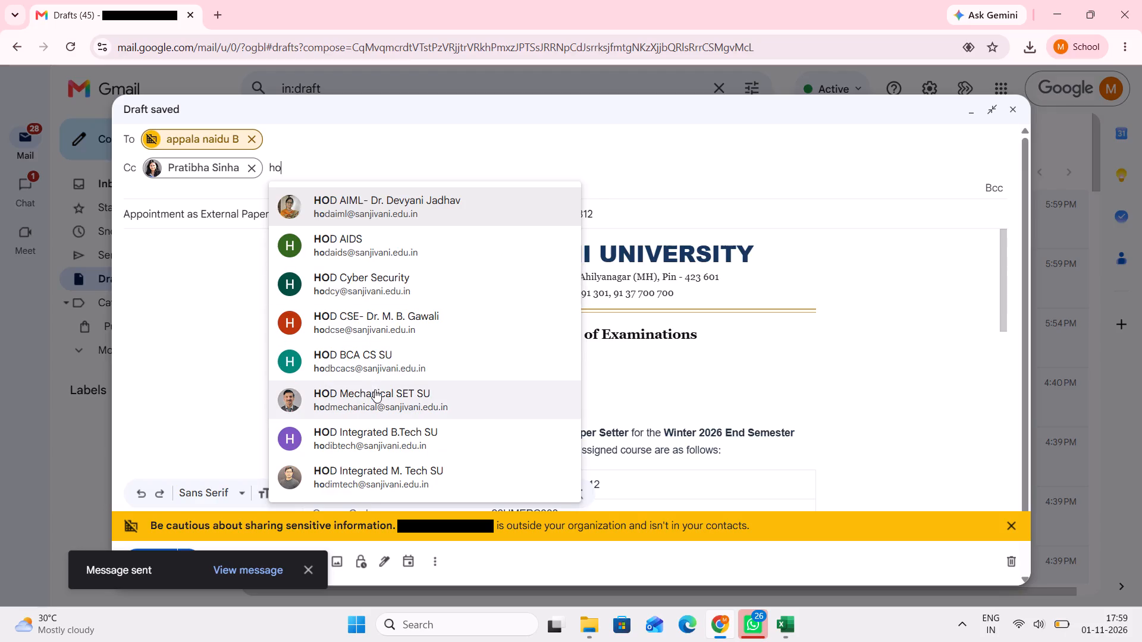
pyautogui.click(375, 389)
pyautogui.write('coe')
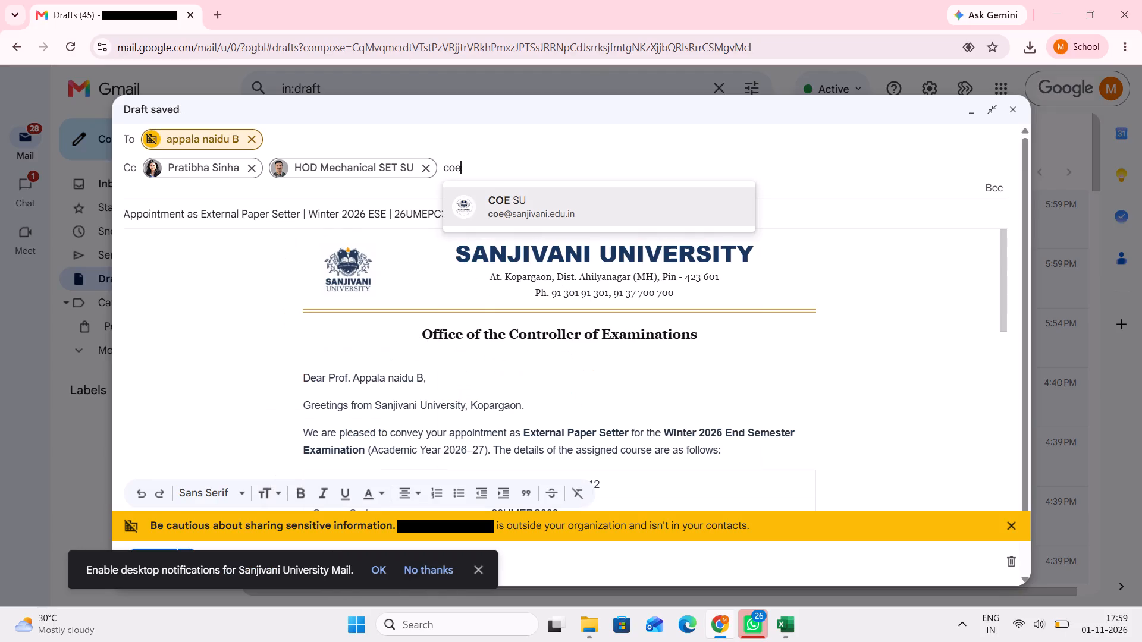
pyautogui.click(529, 200)
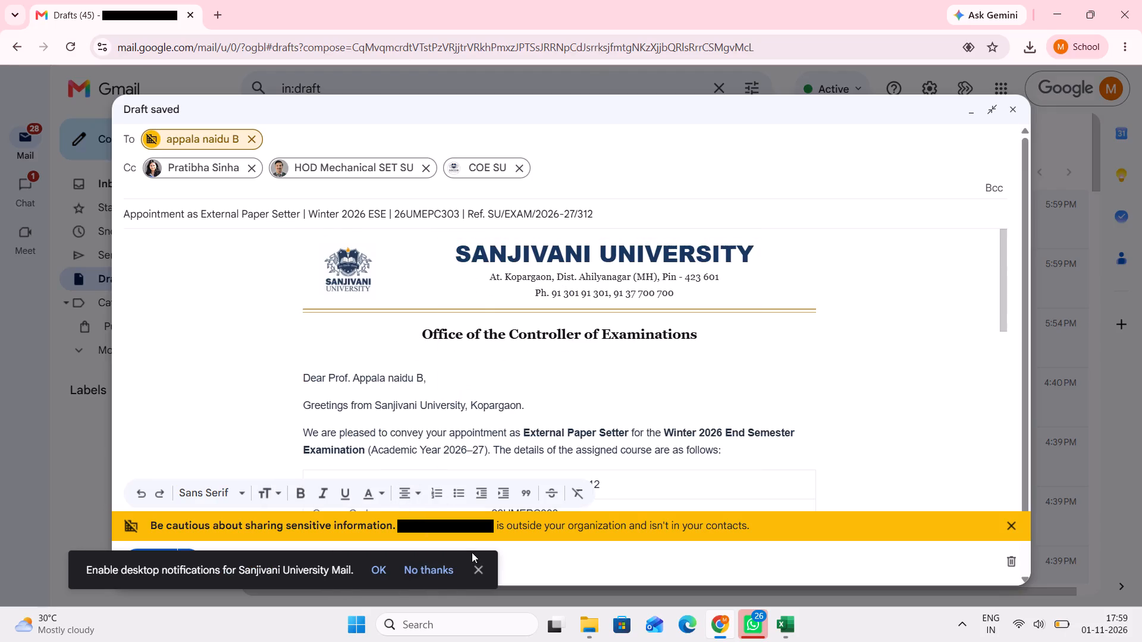
pyautogui.click(476, 565)
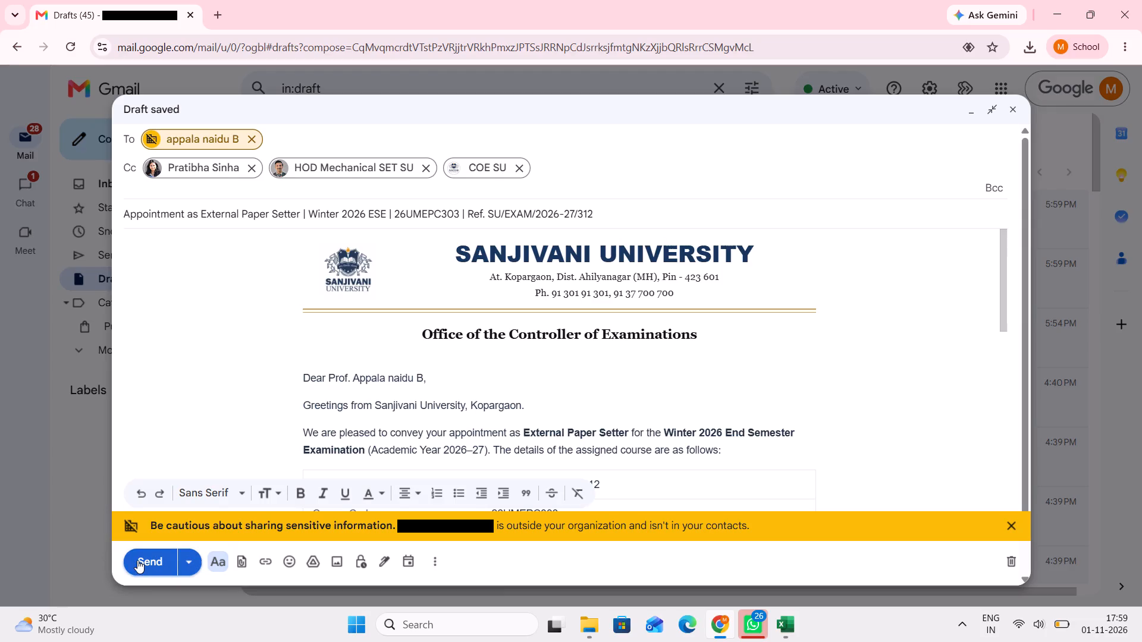
pyautogui.click(137, 560)
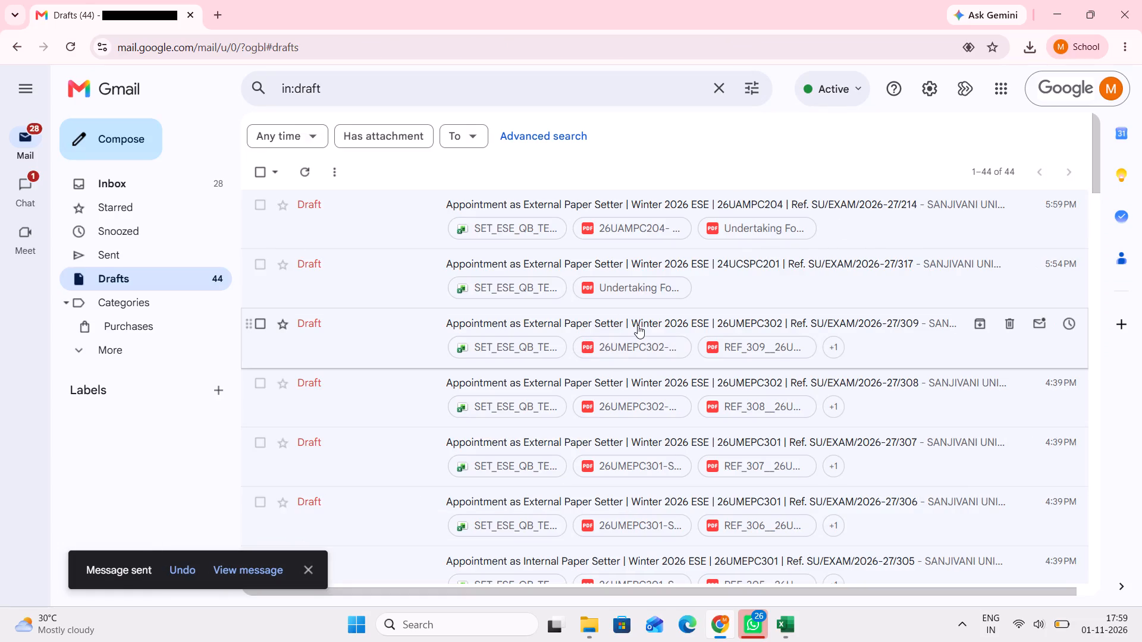
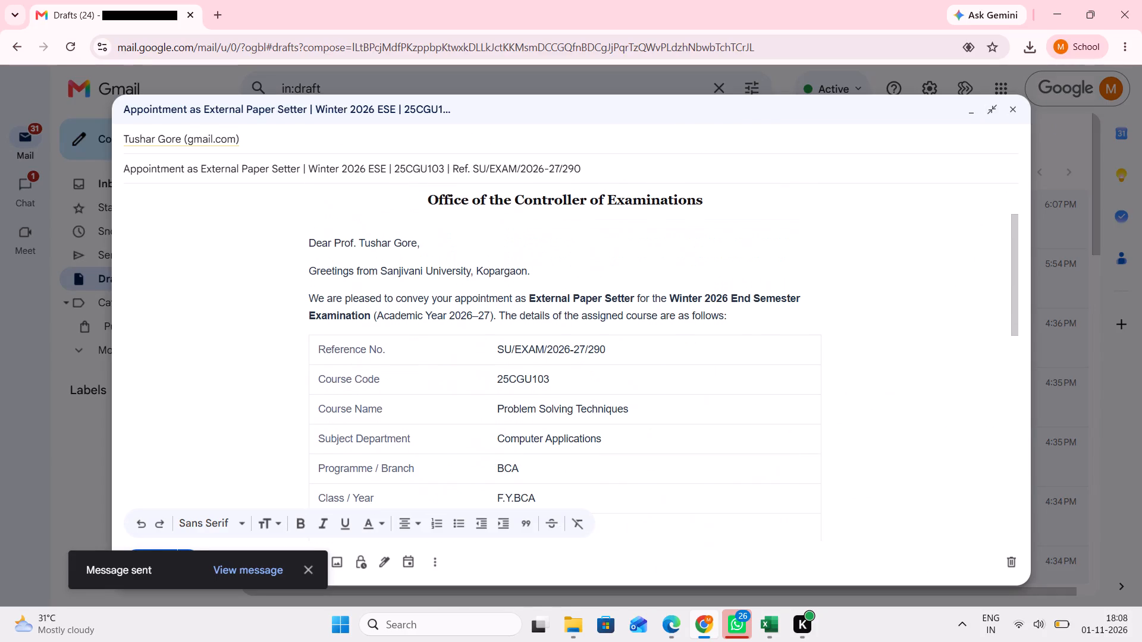
# Review the course details, submission deadline and reference documents in the External Paper Setter draft for 25CGU103, Ref. SU/EXAM/2026-27/290.
pyautogui.scroll(-1, 768, 347)
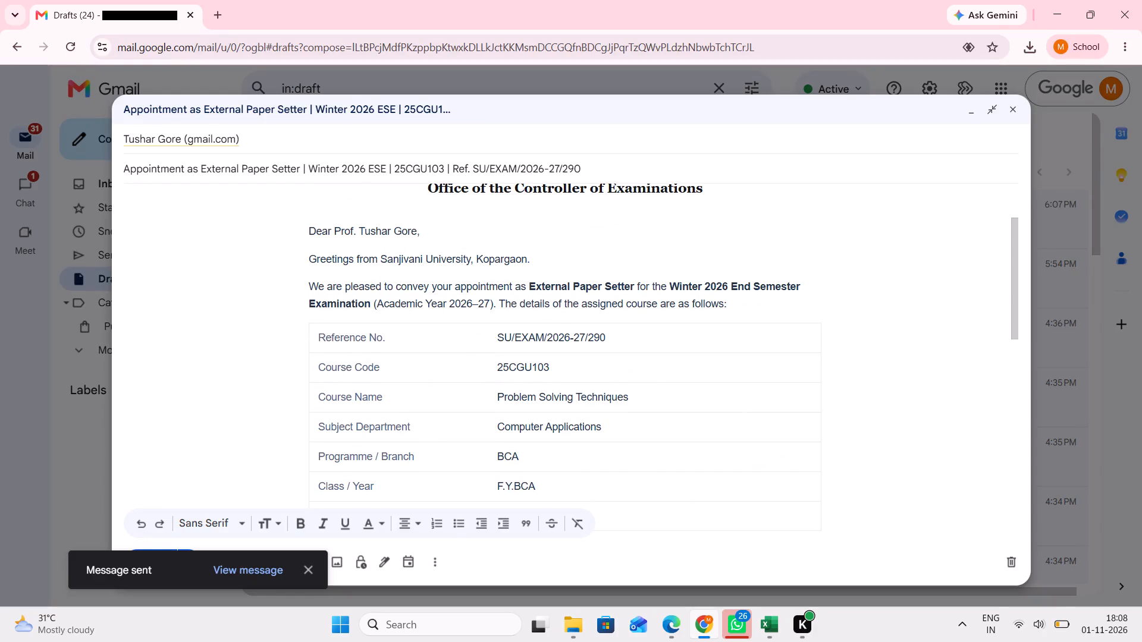
pyautogui.scroll(-2, 768, 347)
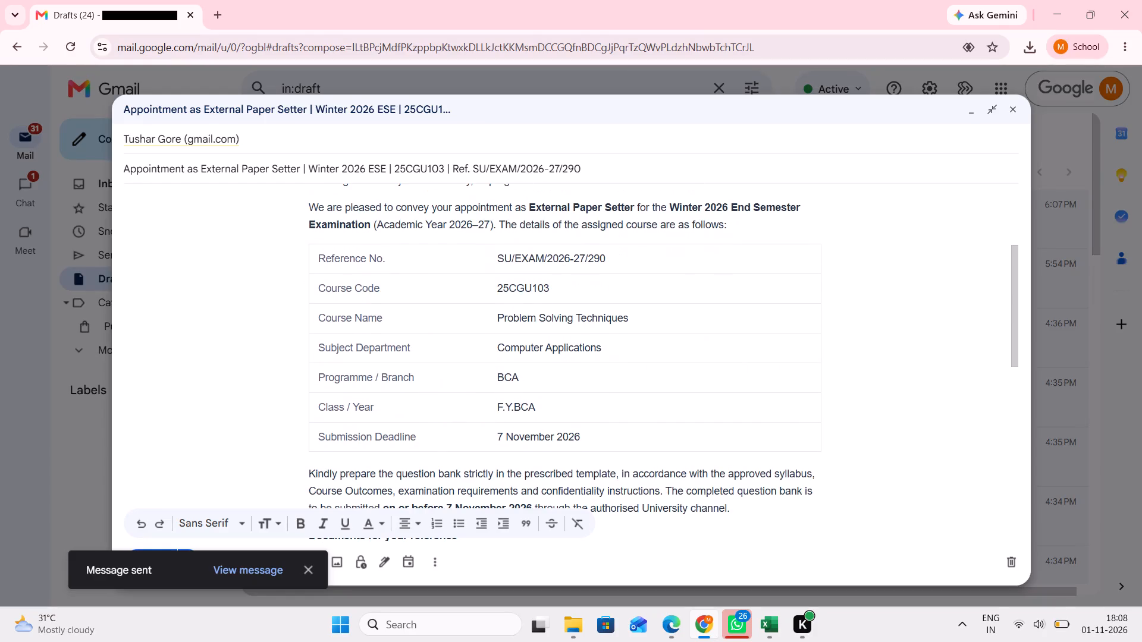
pyautogui.scroll(-10, 768, 347)
pyautogui.scroll(5, 768, 347)
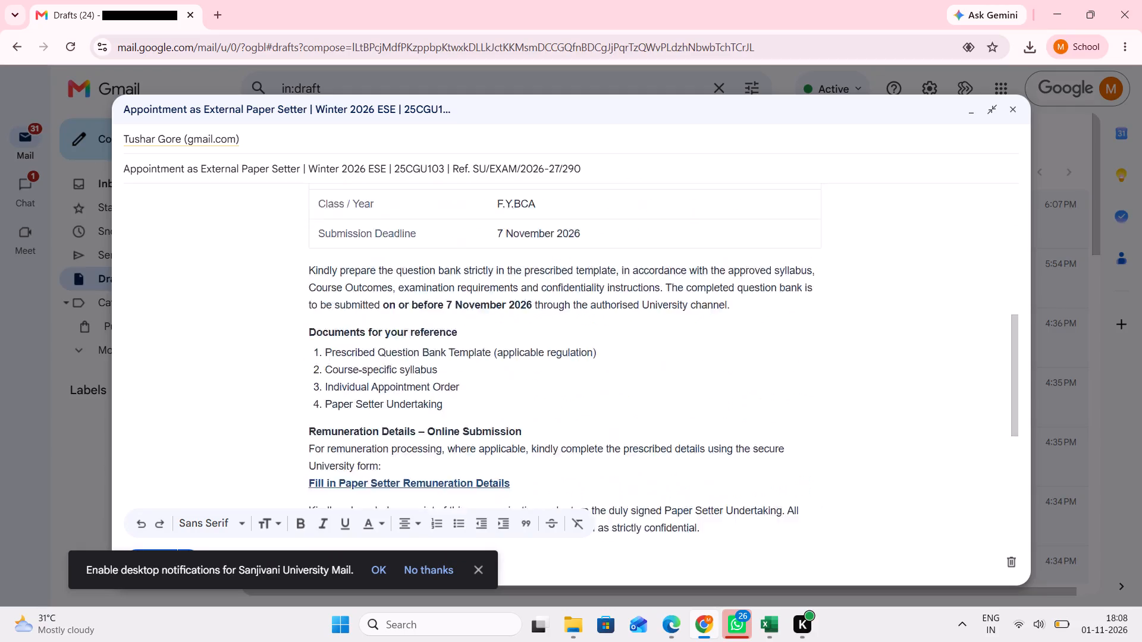
pyautogui.scroll(2, 768, 347)
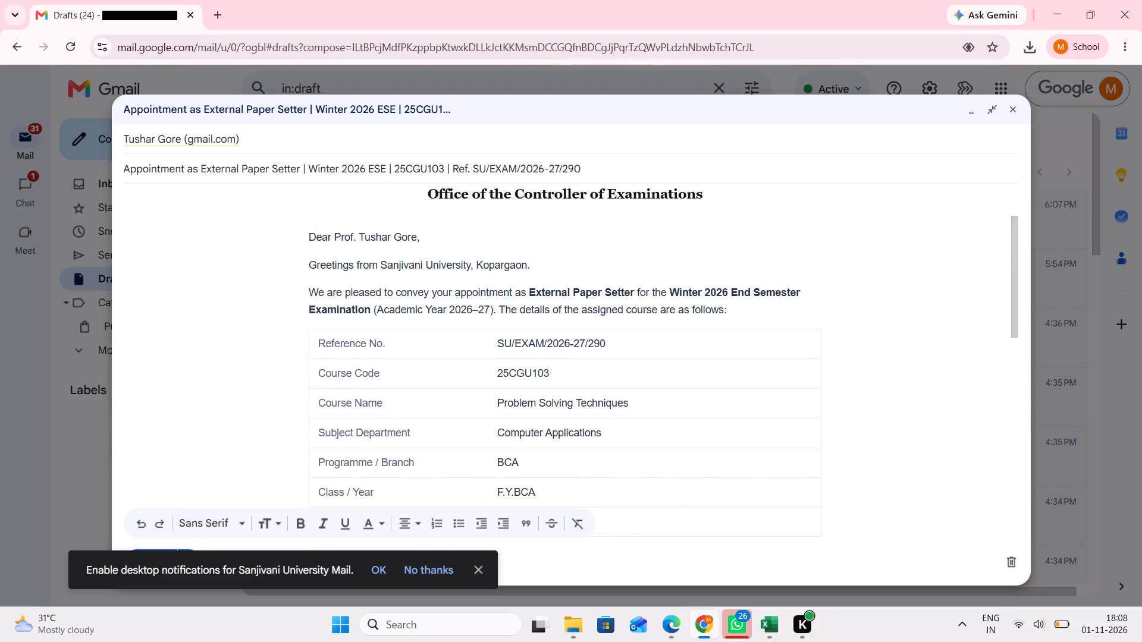
pyautogui.scroll(3, 768, 347)
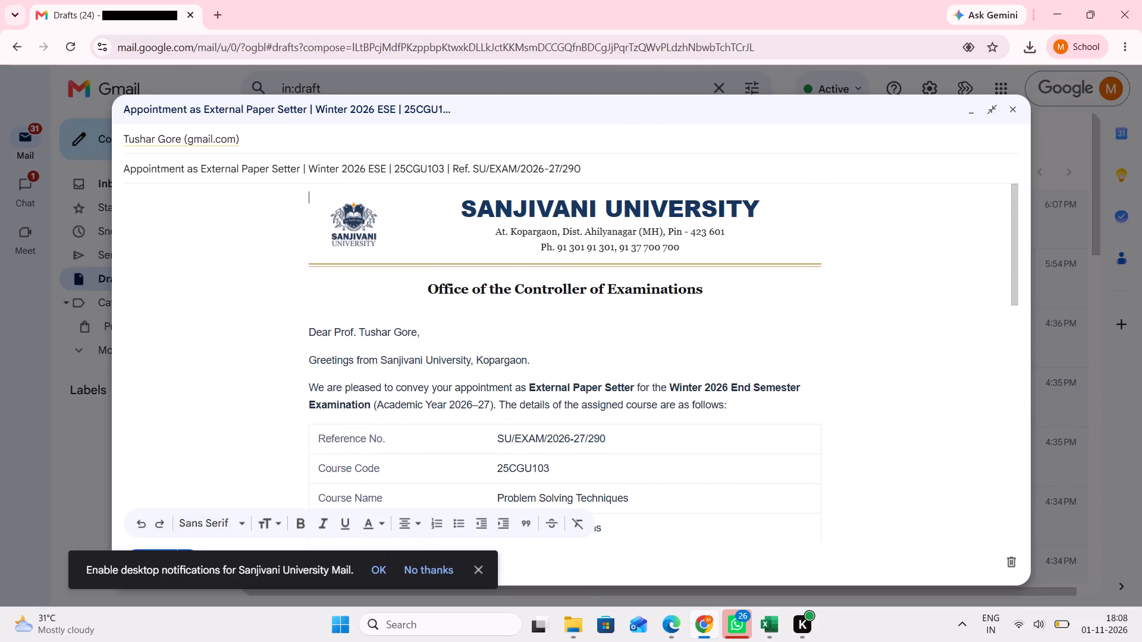
# Open the copy-recipient (Cc) entry of the Ref. 290 draft.
pyautogui.click(692, 146)
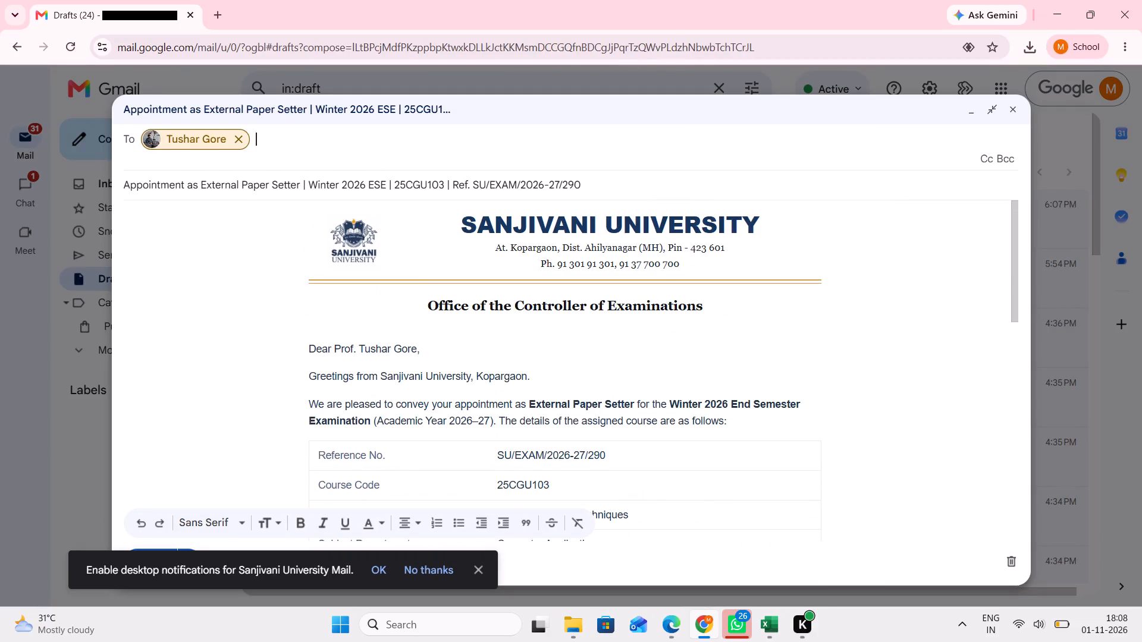
pyautogui.click(992, 161)
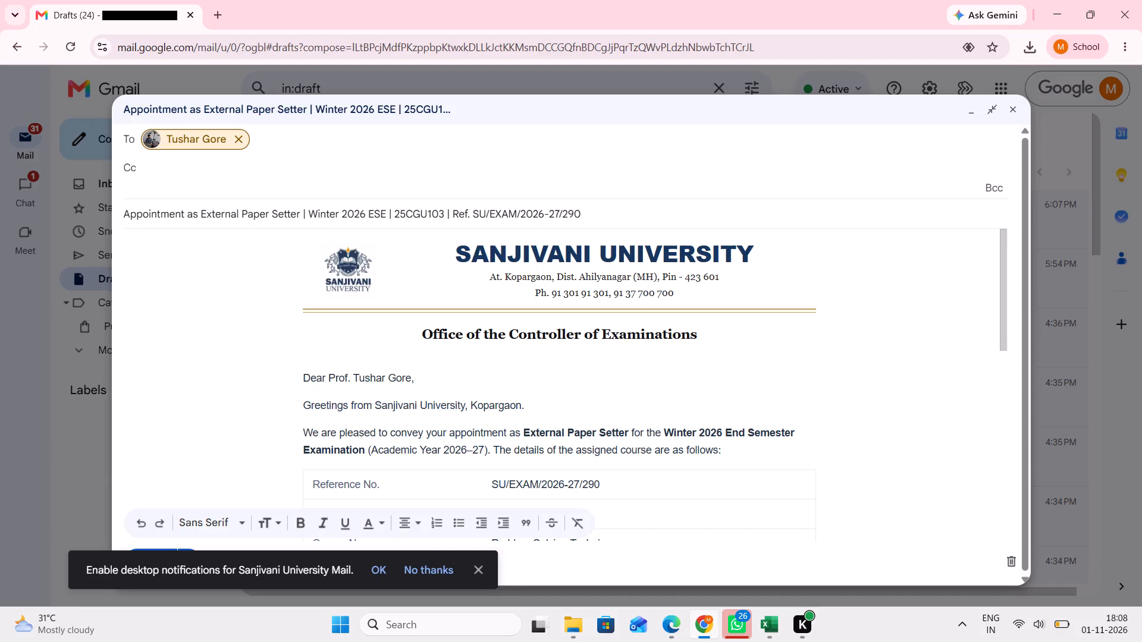
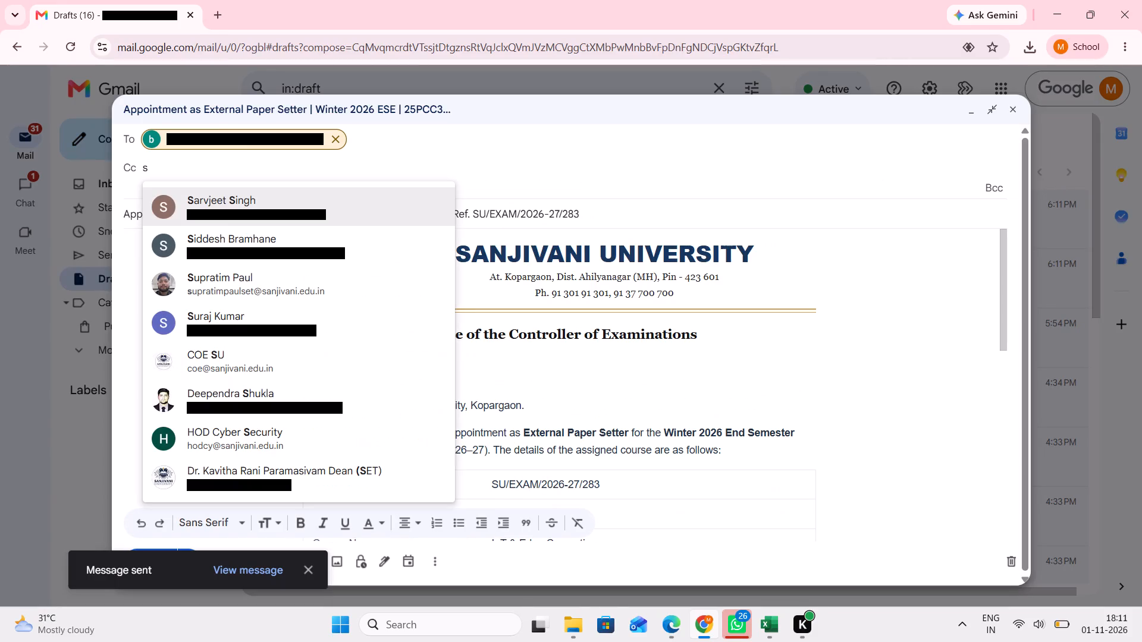
# Add the contact Suraj, HOD BCA CS SU and COE SU as Cc recipients of the External Paper Setter draft for 25PCC302, Ref. SU/EXAM/2026-27/283.
pyautogui.click(350, 316)
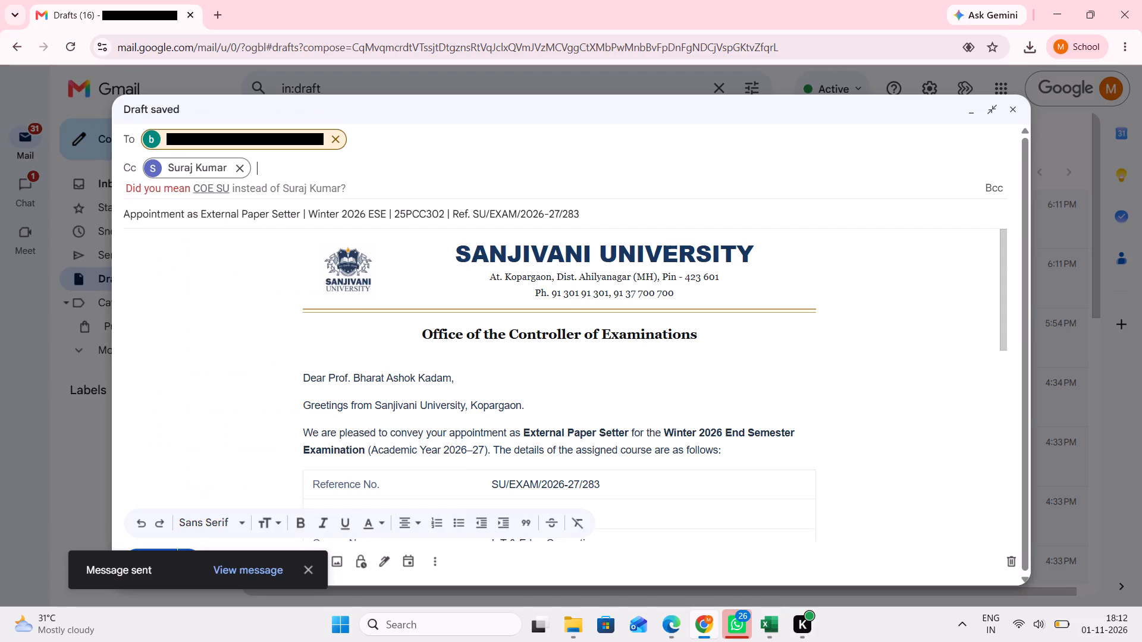
pyautogui.press('h')
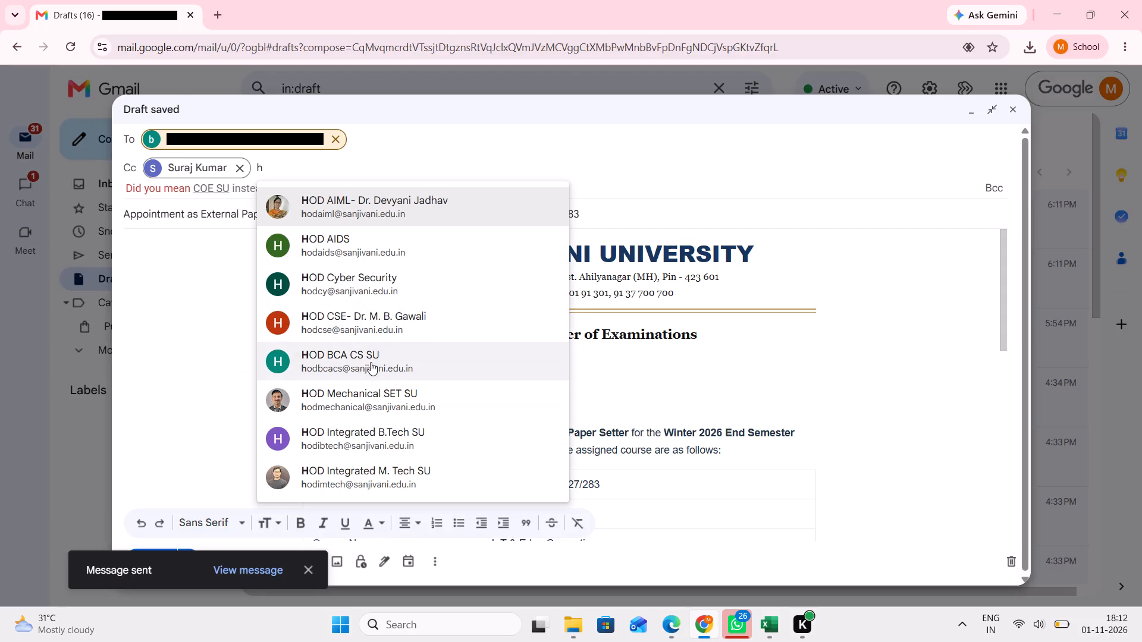
pyautogui.click(371, 362)
pyautogui.press('c')
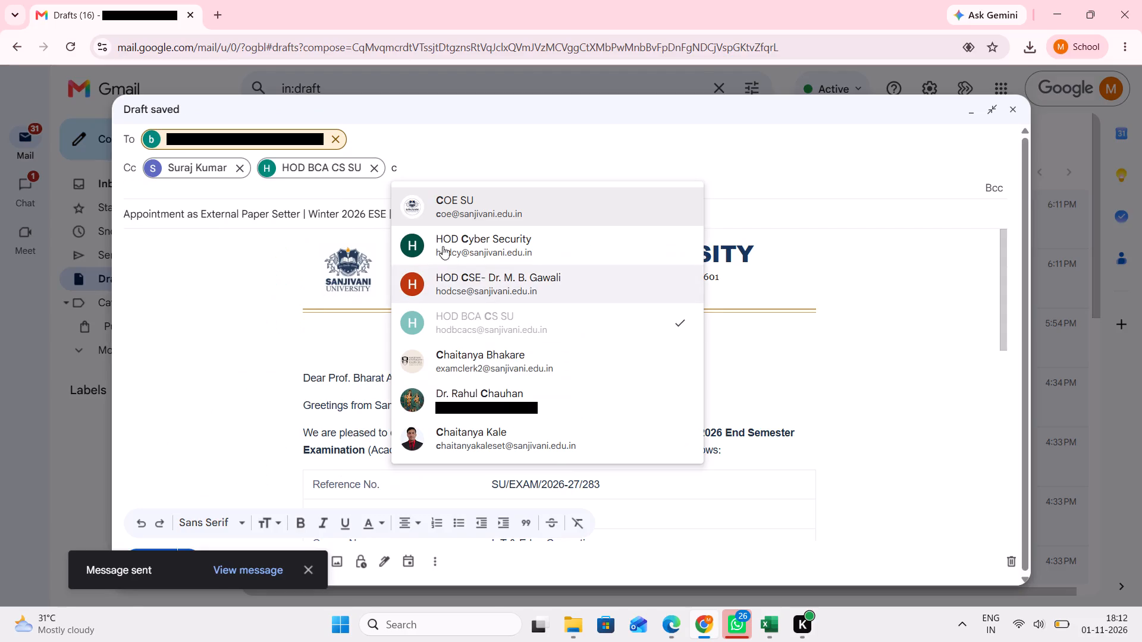
pyautogui.click(499, 218)
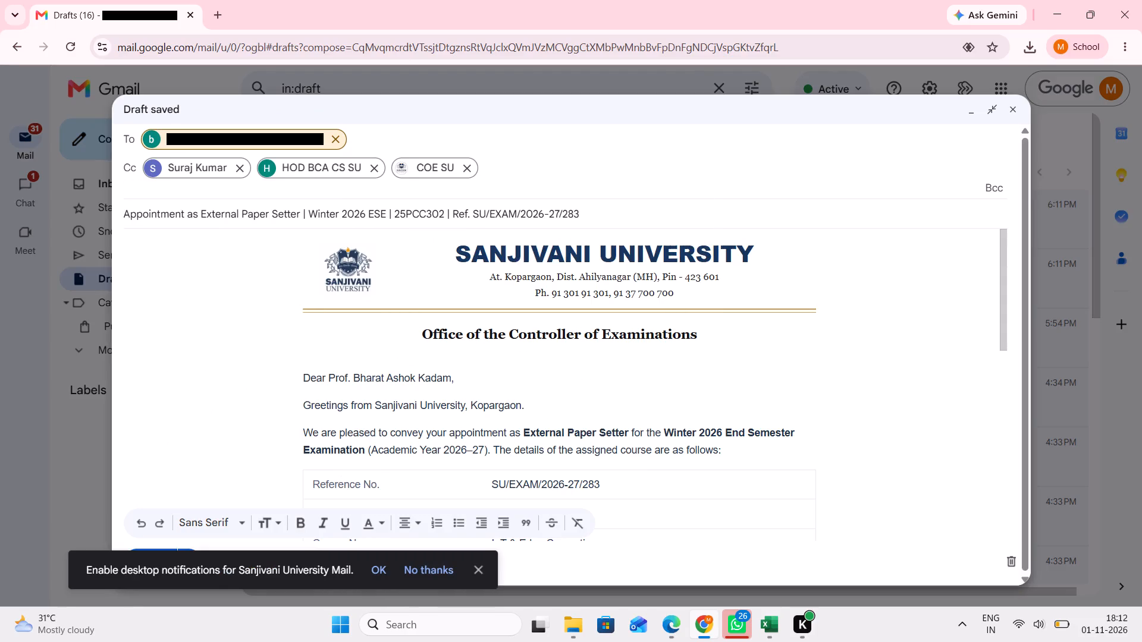
# Dismiss the desktop notifications prompt and send the Ref. SU/EXAM/2026-27/283 appointment email.
pyautogui.click(482, 565)
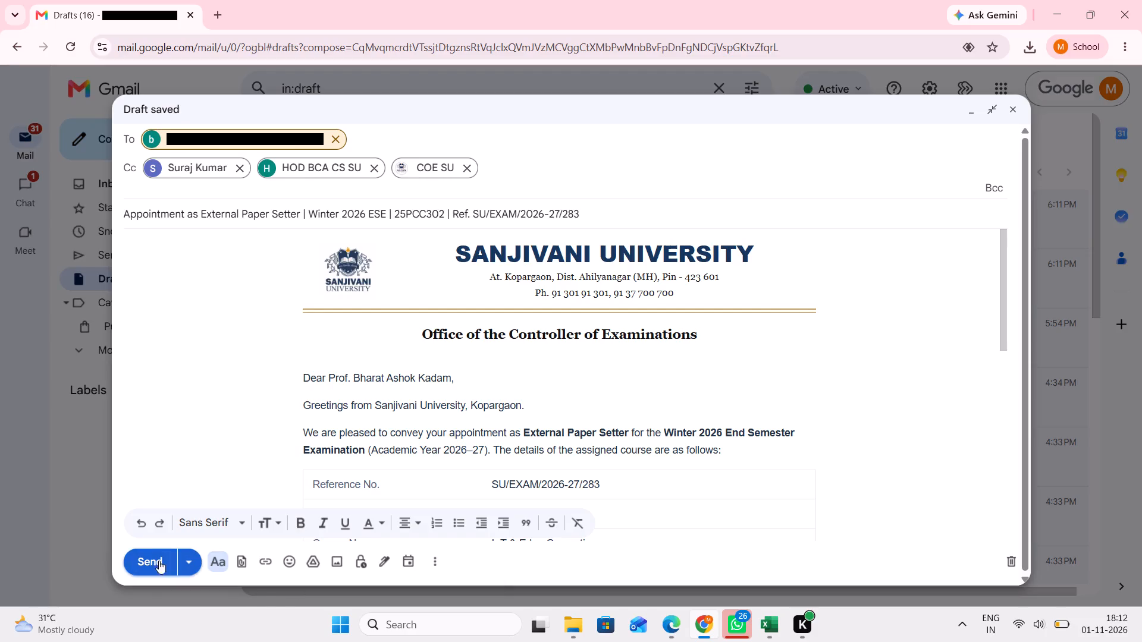
pyautogui.click(147, 556)
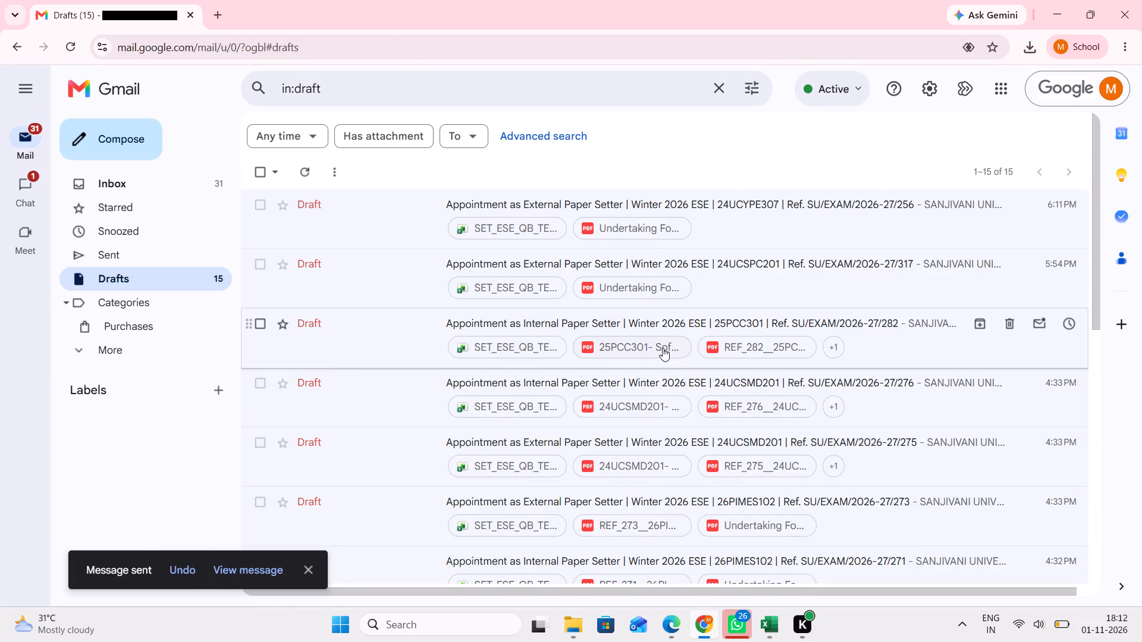
# Open the Internal Paper Setter draft for 25PCC301, Ref. SU/EXAM/2026-27/282, enlarged, and review its course details and attachments.
pyautogui.click(660, 326)
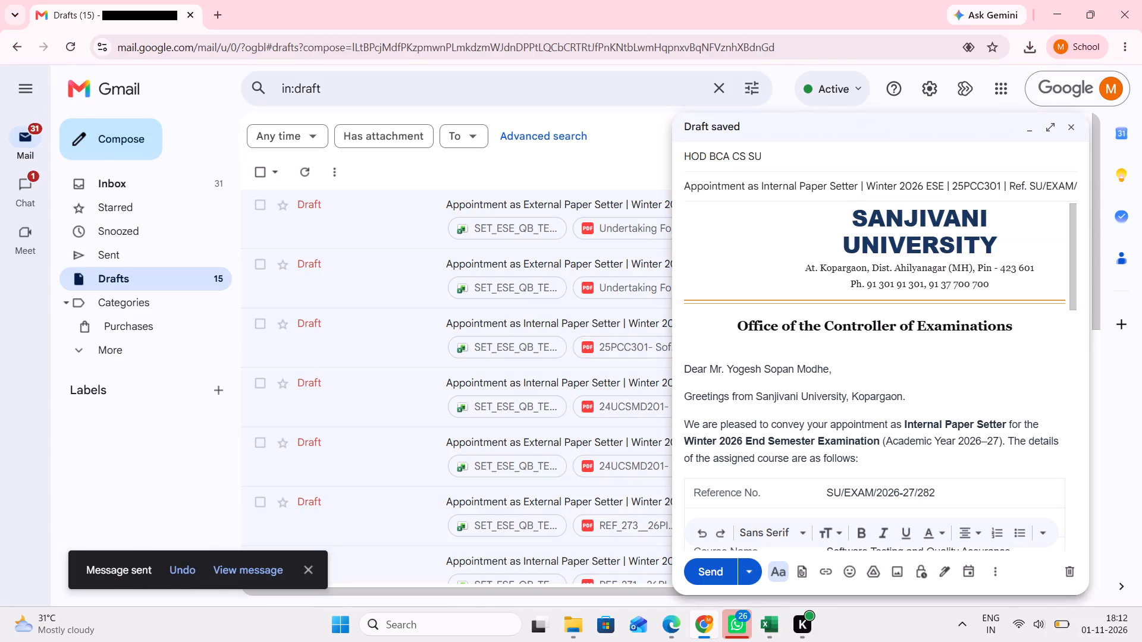
pyautogui.click(1052, 131)
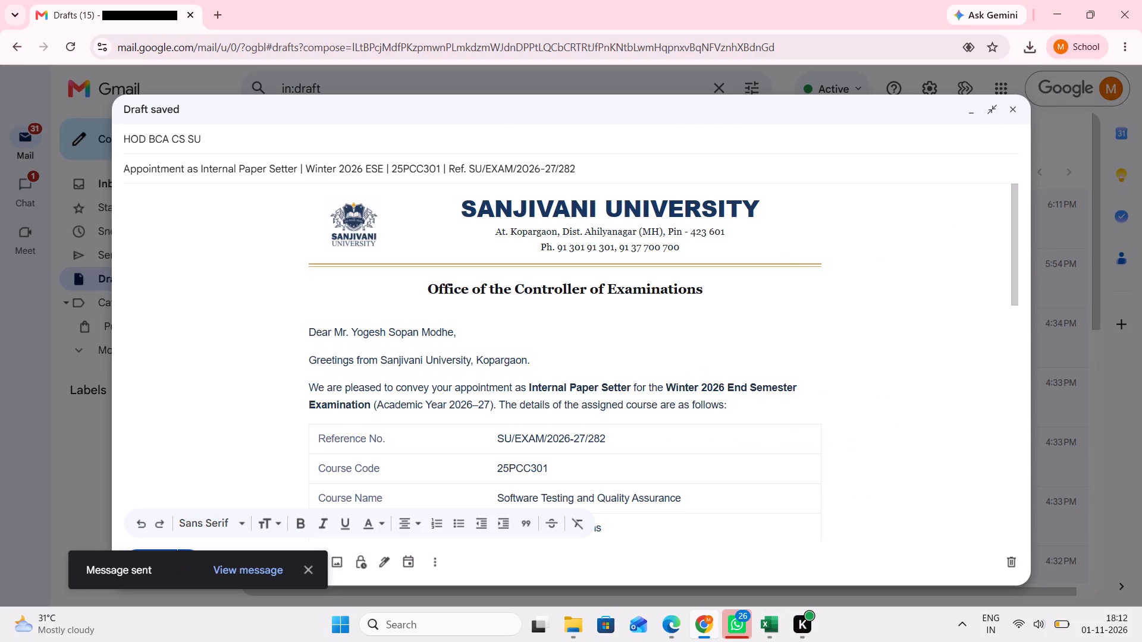
pyautogui.scroll(-3, 547, 371)
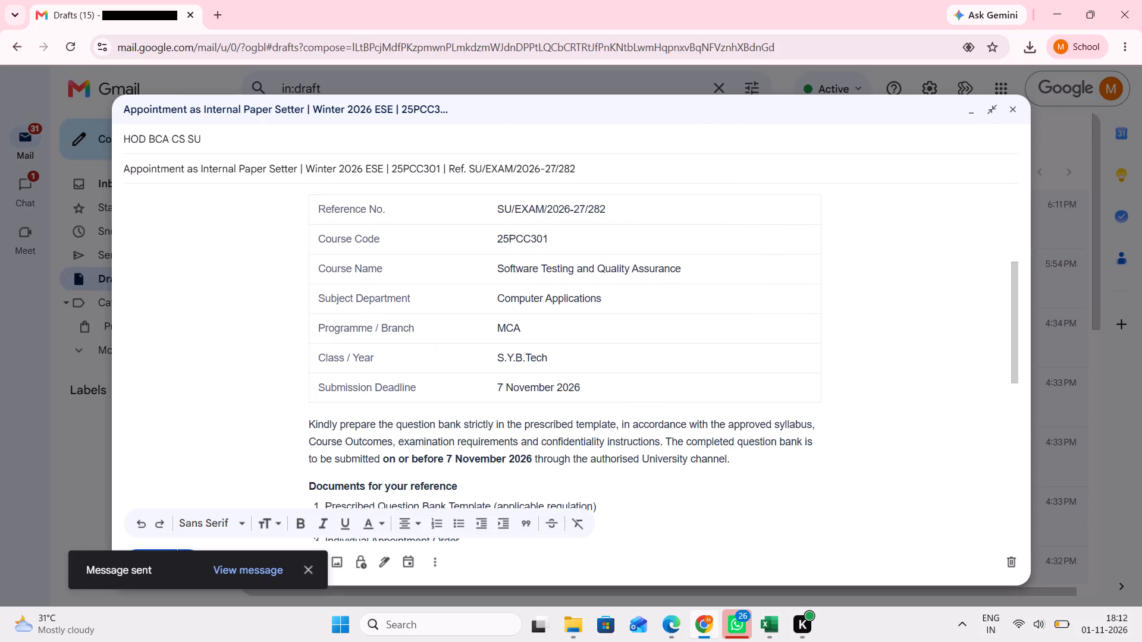
pyautogui.scroll(-6, 547, 371)
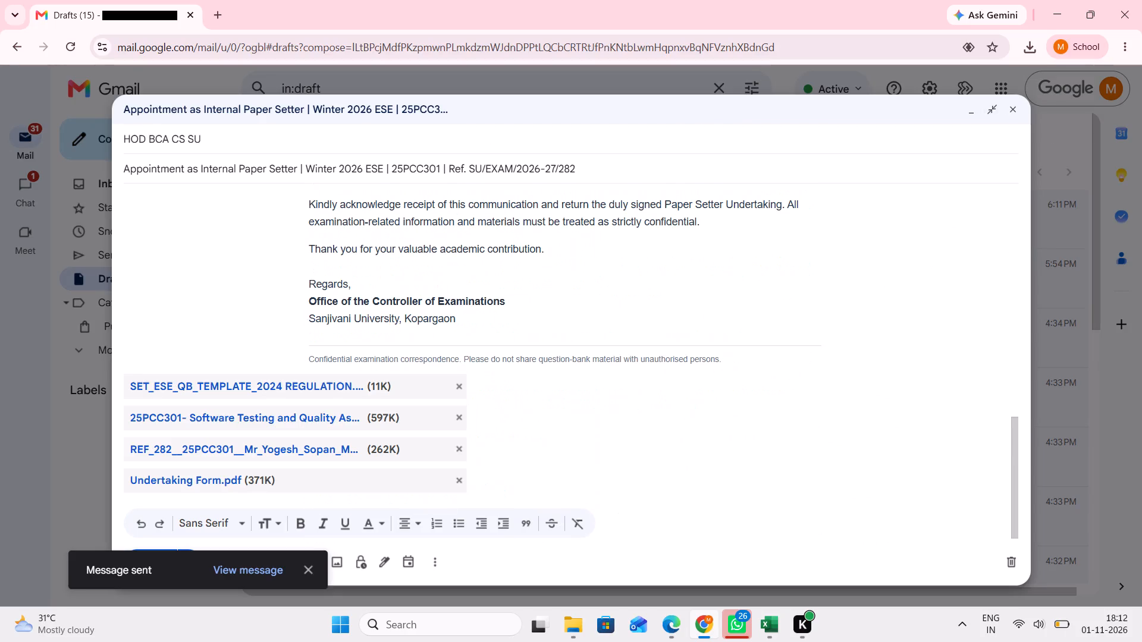
pyautogui.scroll(6, 547, 371)
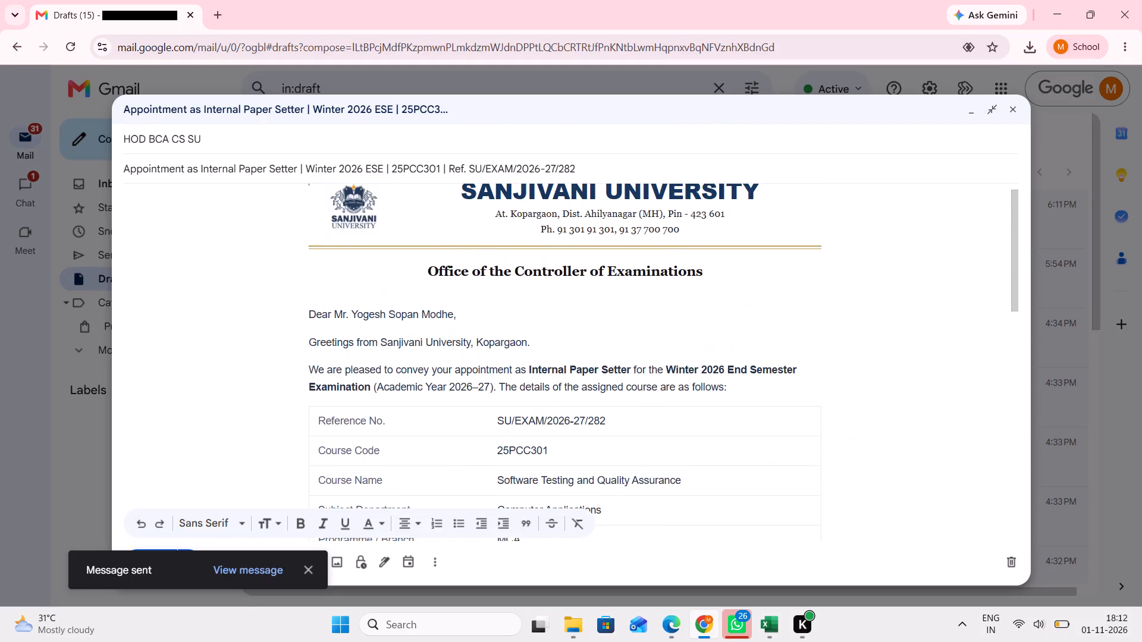
# Open the copy-recipient (Cc) entry of the Ref. 282 draft and start a recipient lookup with "s".
pyautogui.click(548, 149)
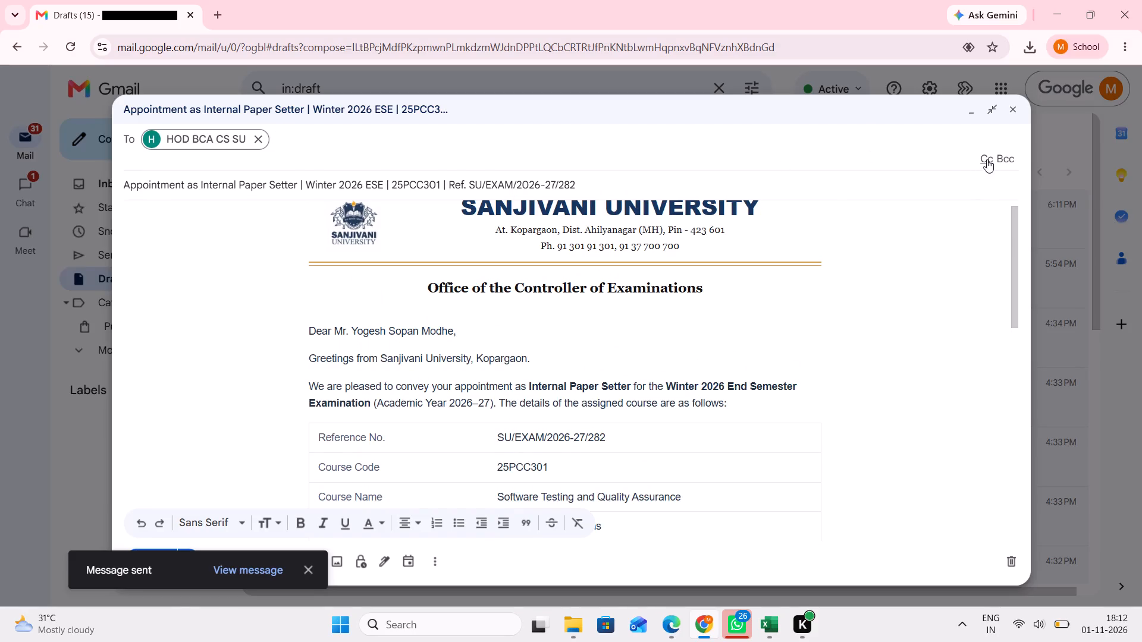
pyautogui.click(987, 159)
pyautogui.press('s')
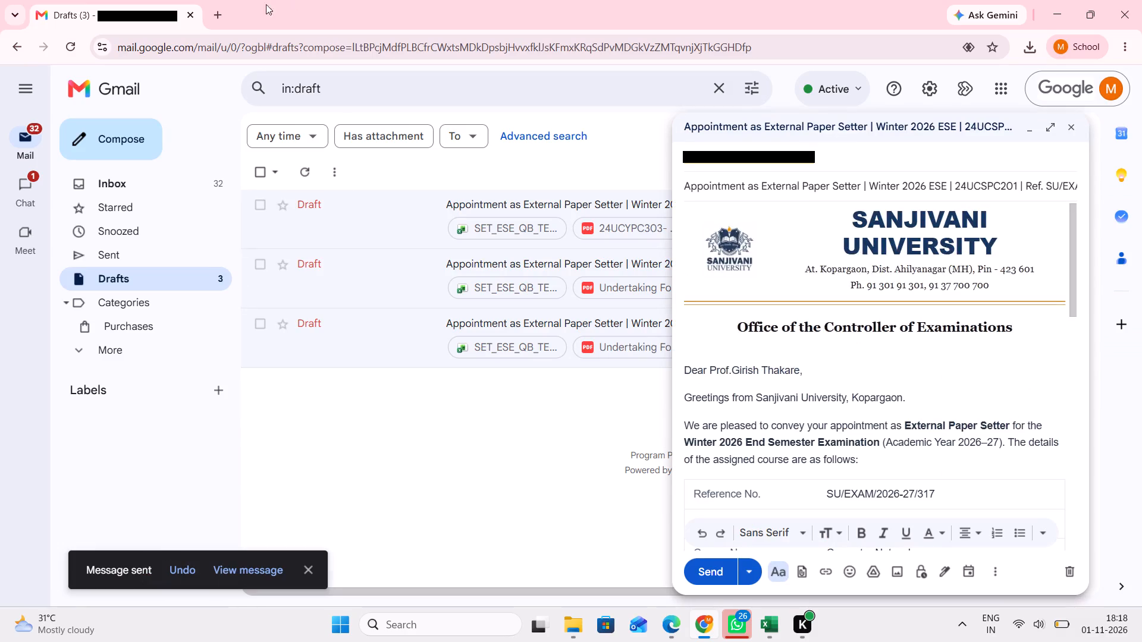
pyautogui.click(73, 43)
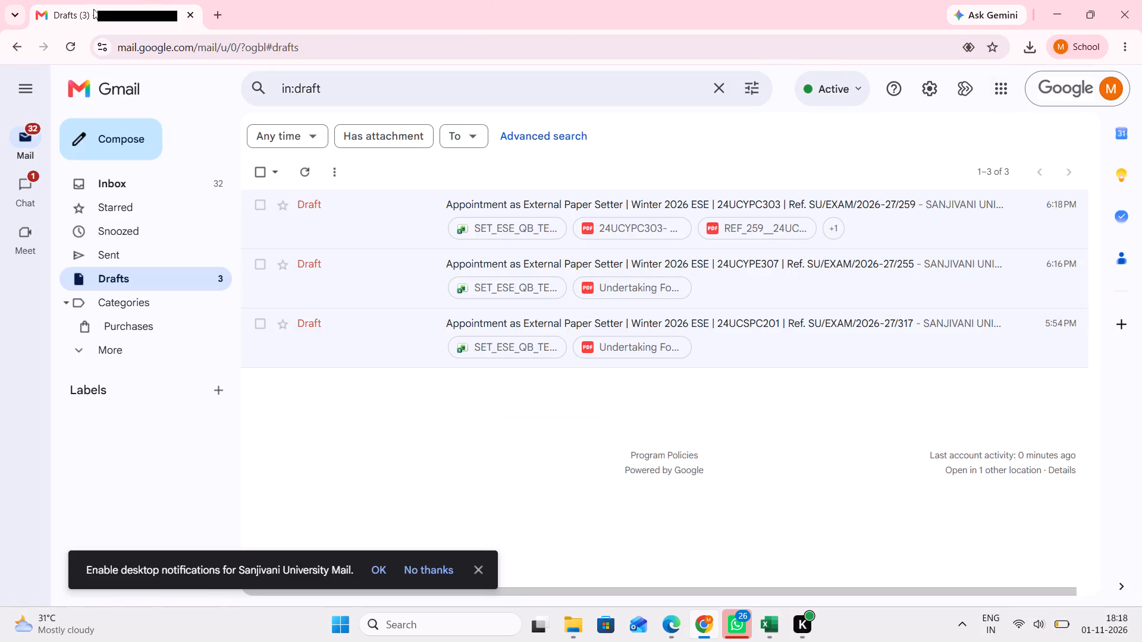
pyautogui.click(66, 49)
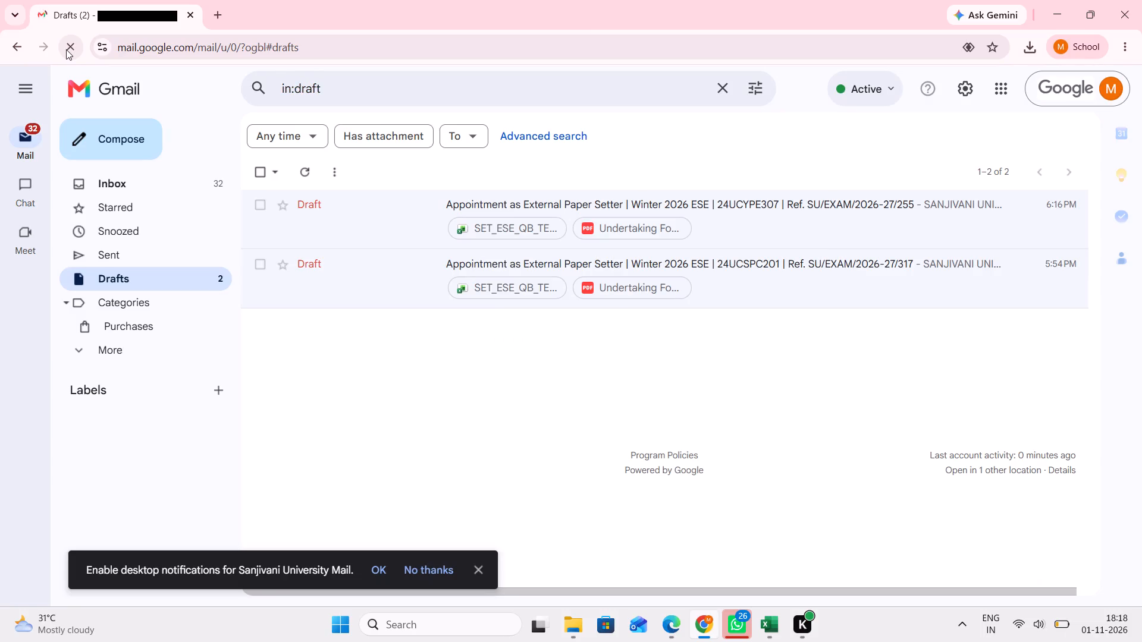
pyautogui.click(576, 203)
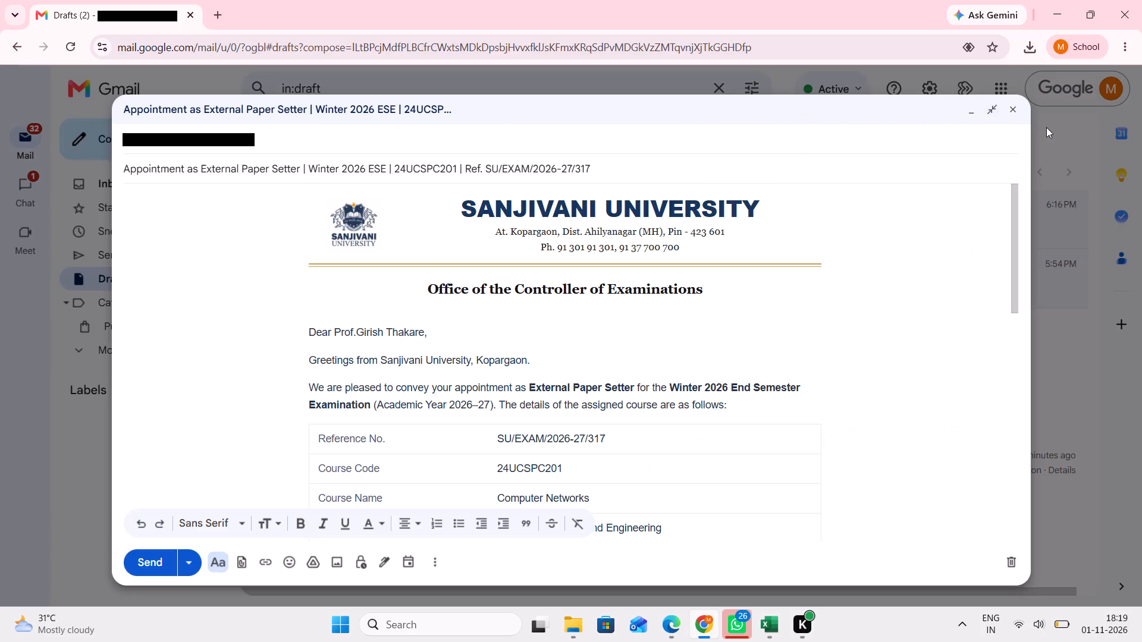
# Review the course details, submission deadline, reference documents and attachments in the External Paper Setter draft for 24UCSPC201, Ref. SU/EXAM/2026-27/317.
pyautogui.scroll(-8, 736, 345)
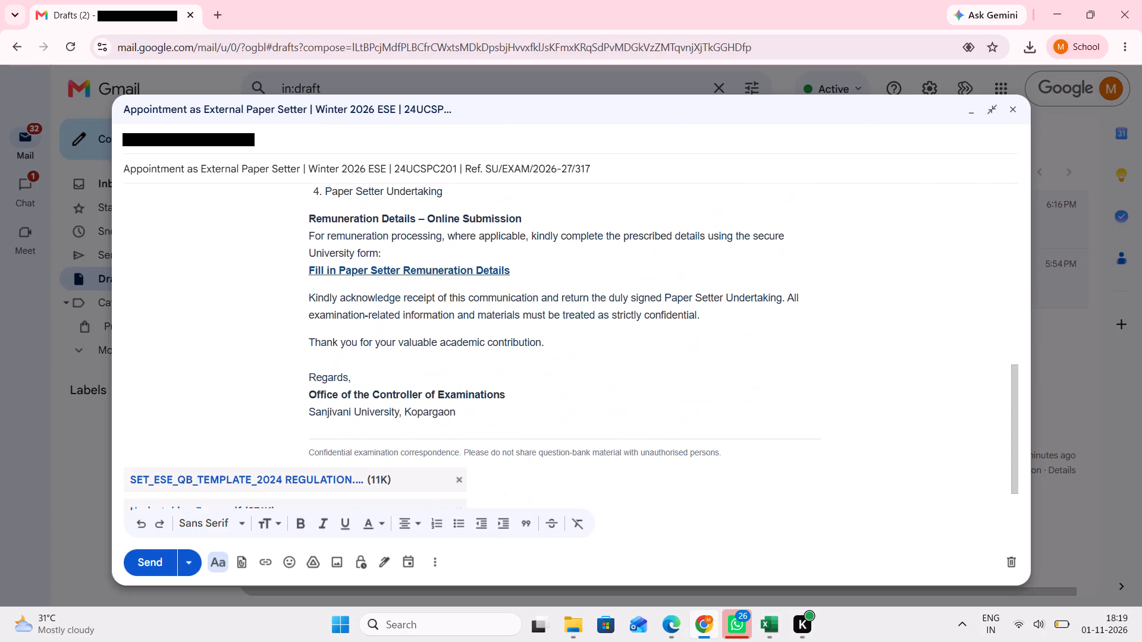
pyautogui.scroll(-2, 736, 345)
pyautogui.scroll(2, 736, 345)
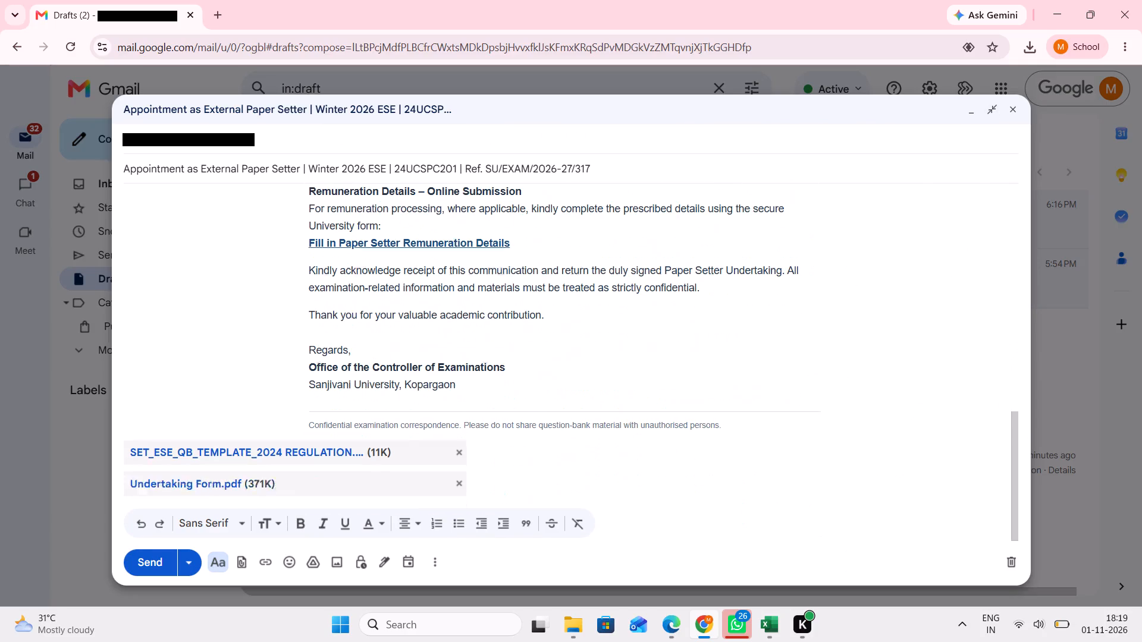
pyautogui.scroll(3, 736, 345)
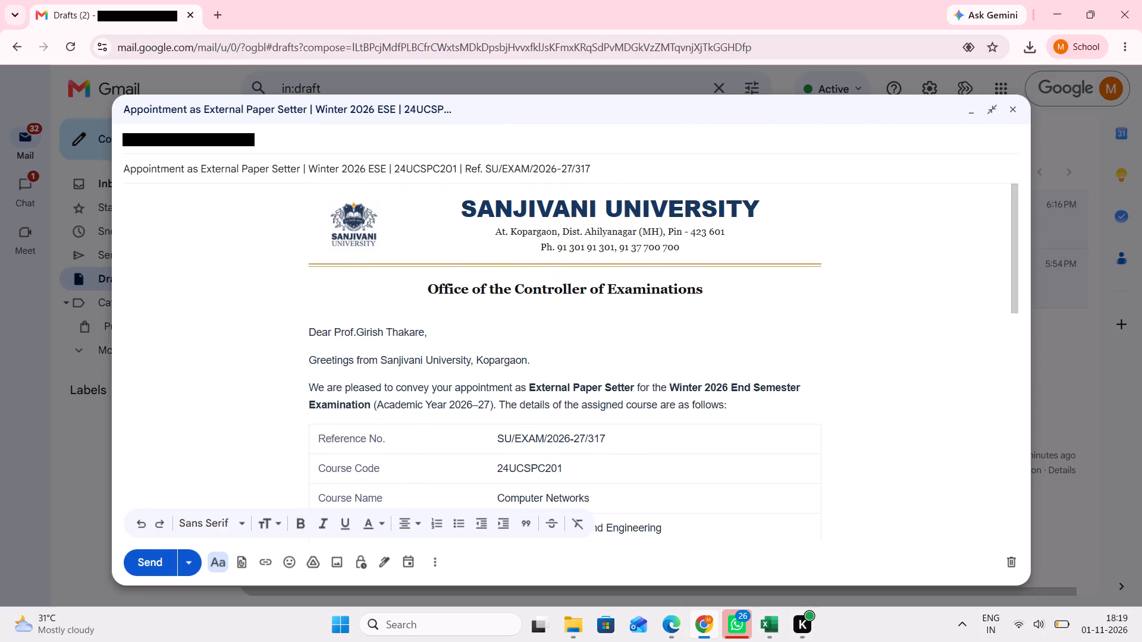
pyautogui.scroll(-2, 613, 423)
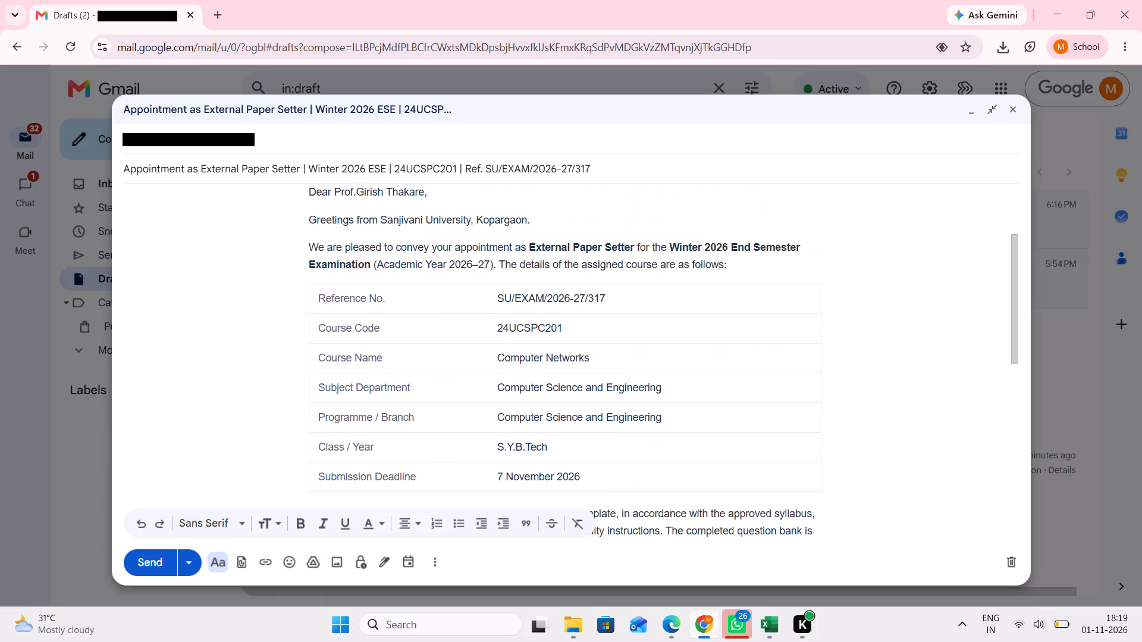
pyautogui.scroll(-3, 613, 423)
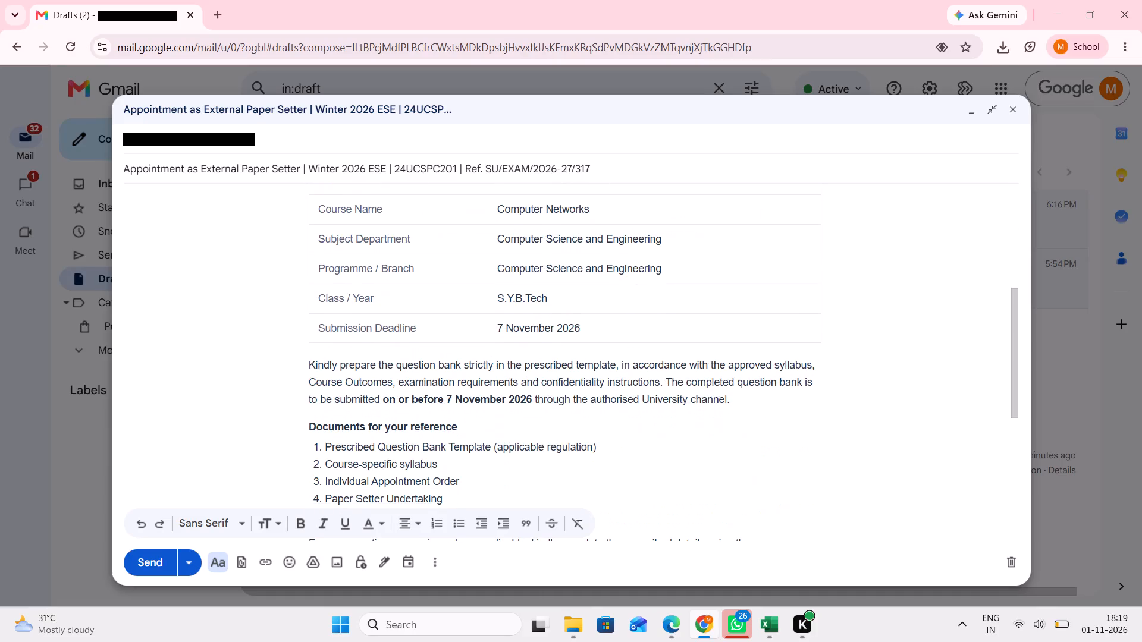
pyautogui.scroll(-5, 613, 423)
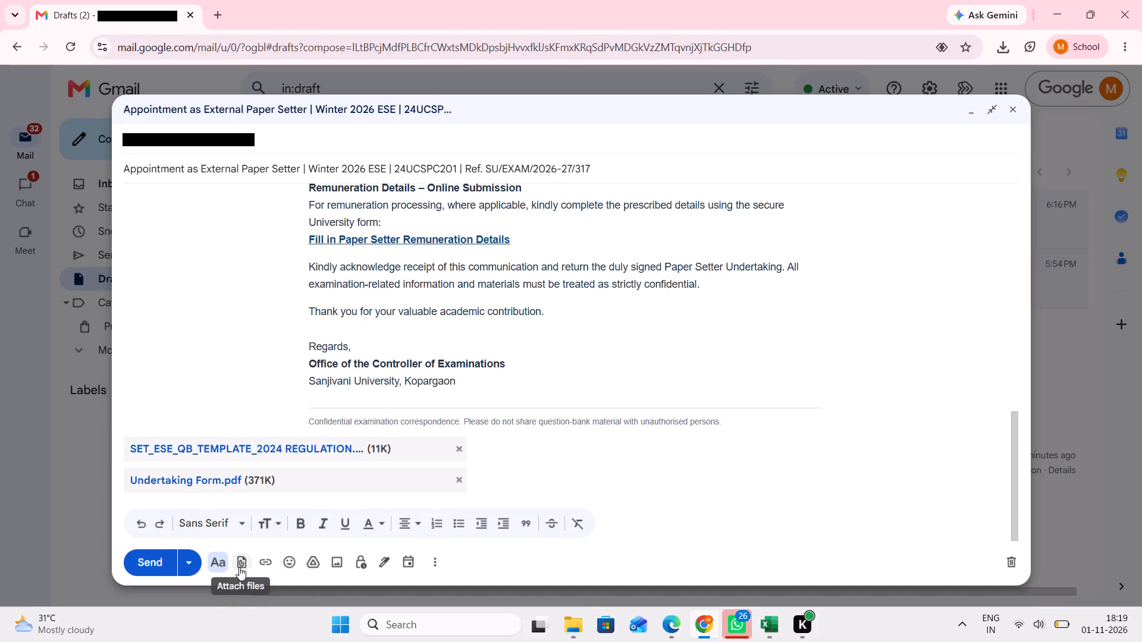
# Attach the REF_317 Computer Network appointment order PDF from the Appointment Orders folder, searching for "Girish".
pyautogui.click(239, 567)
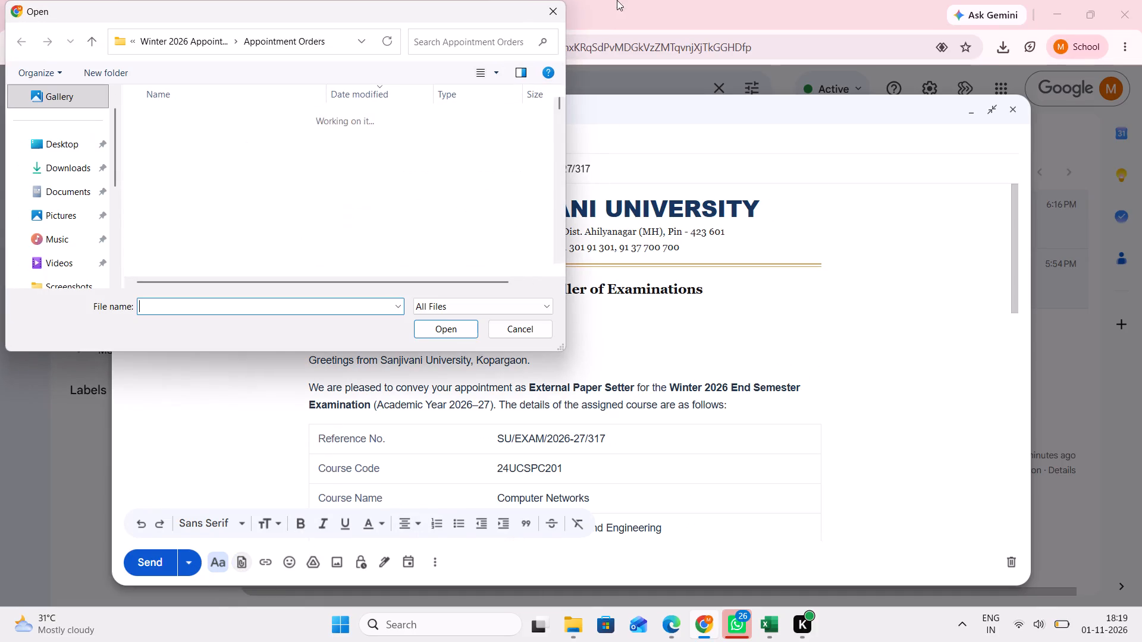
pyautogui.click(492, 40)
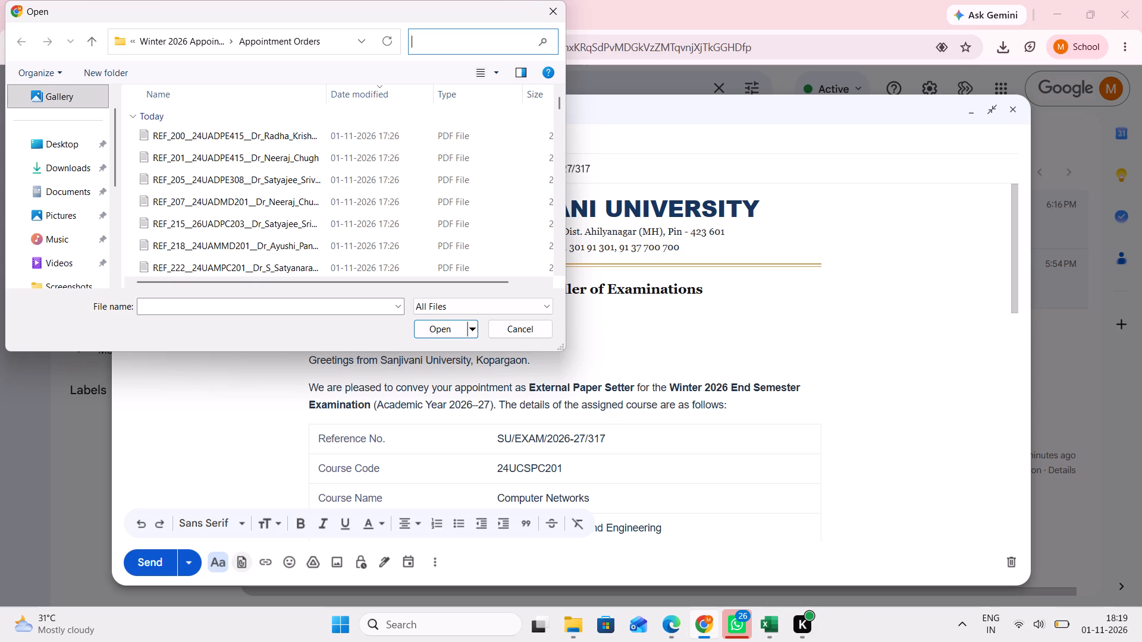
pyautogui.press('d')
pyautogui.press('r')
pyautogui.press('BackSpace')
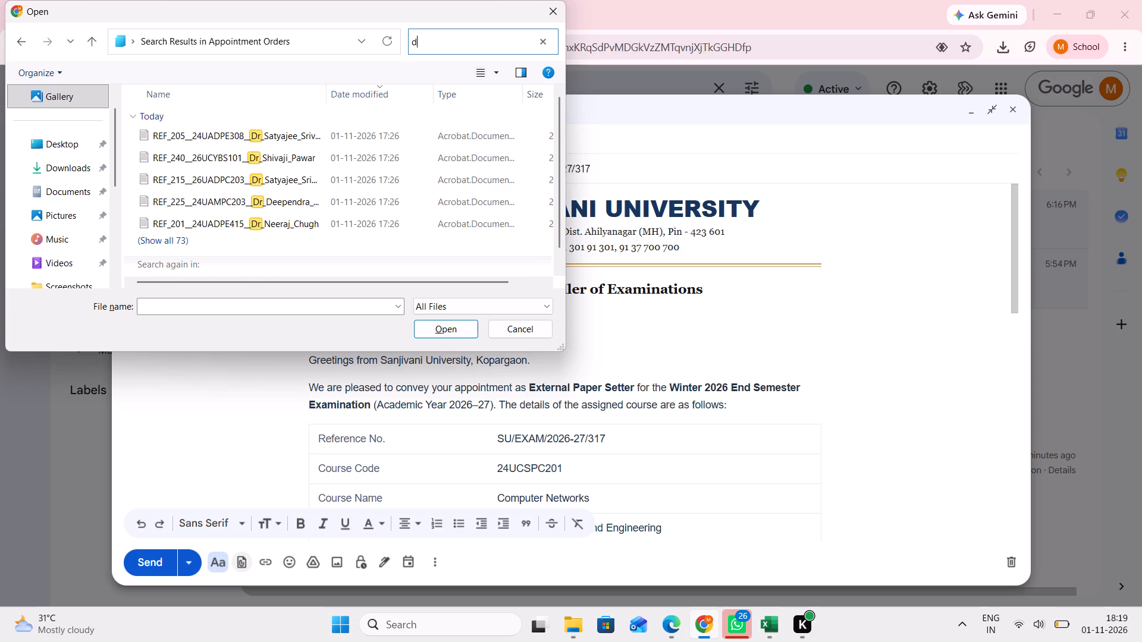
pyautogui.press('BackSpace')
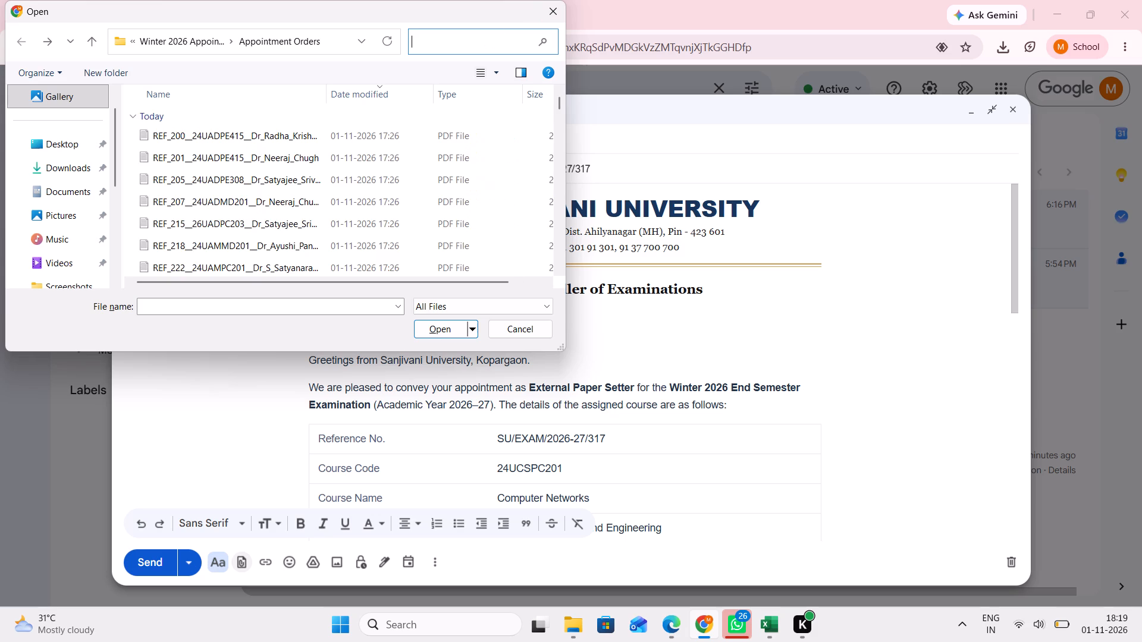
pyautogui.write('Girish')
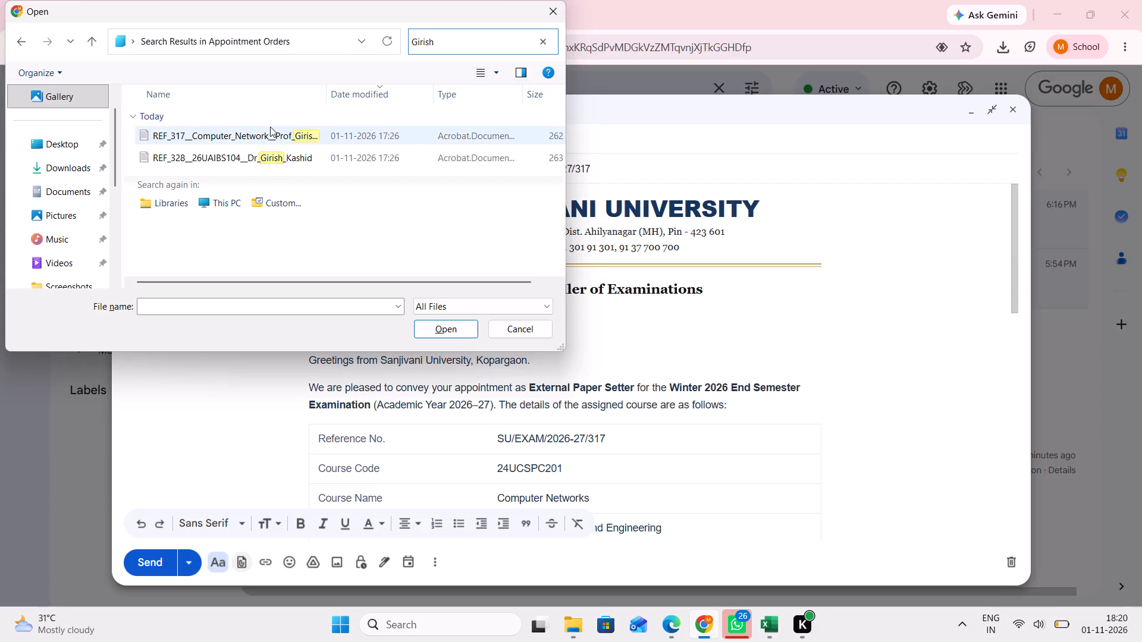
pyautogui.click(270, 139)
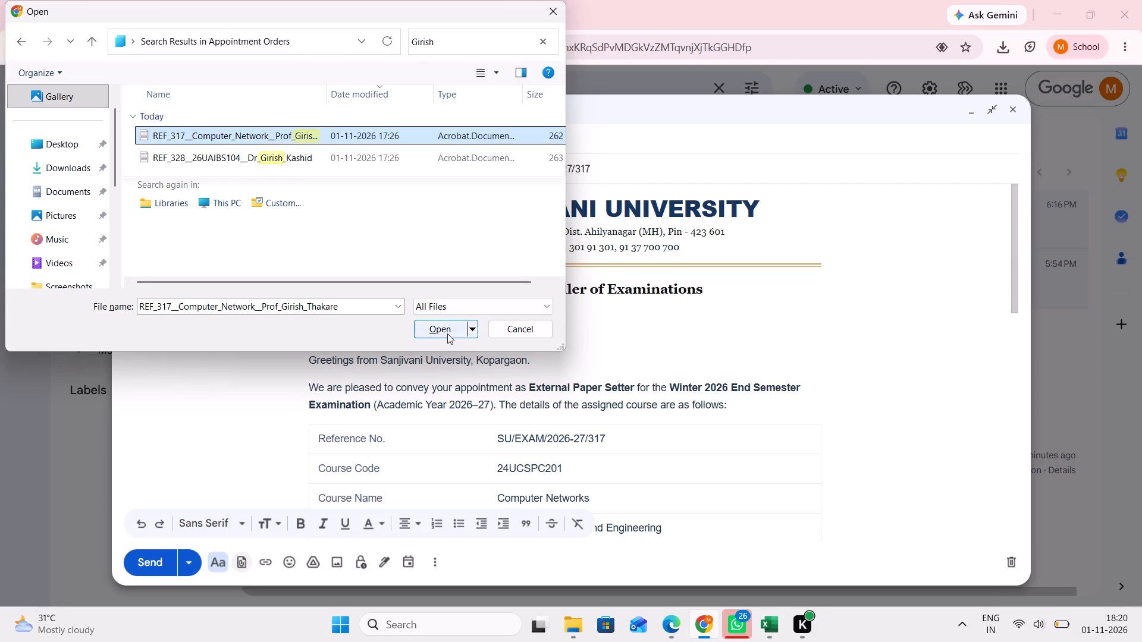
pyautogui.click(447, 333)
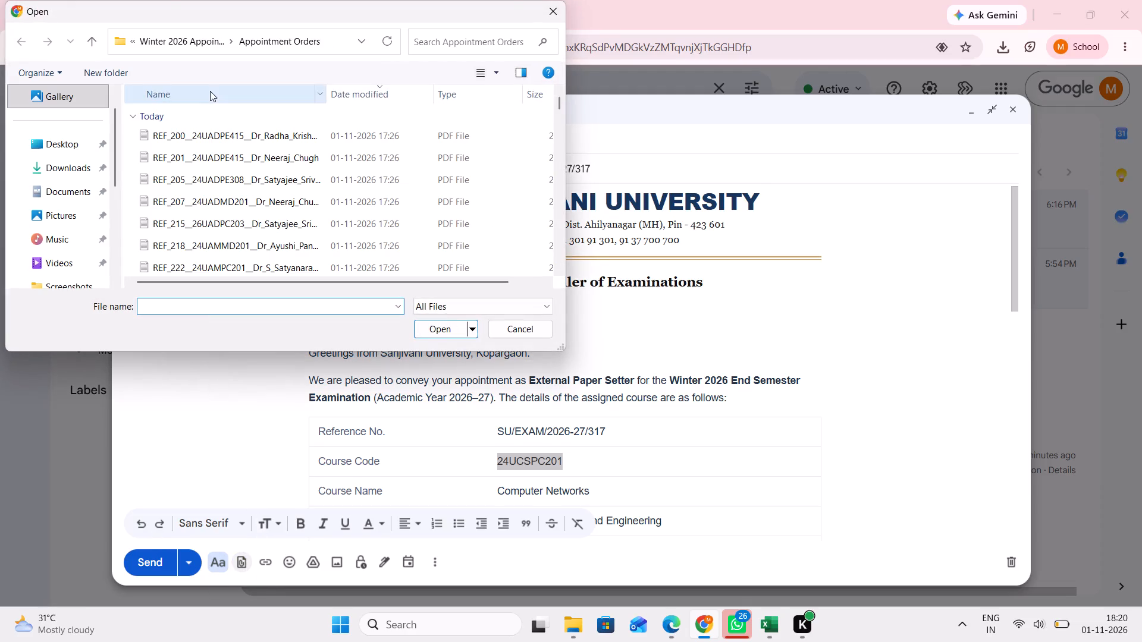
pyautogui.click(189, 40)
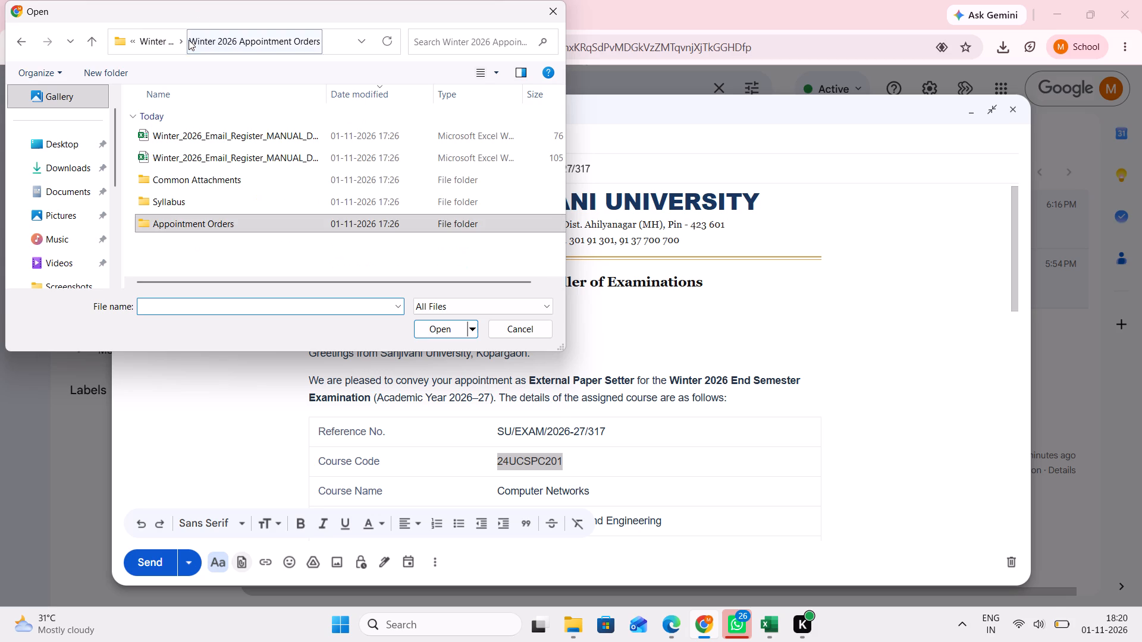
pyautogui.doubleClick(263, 207)
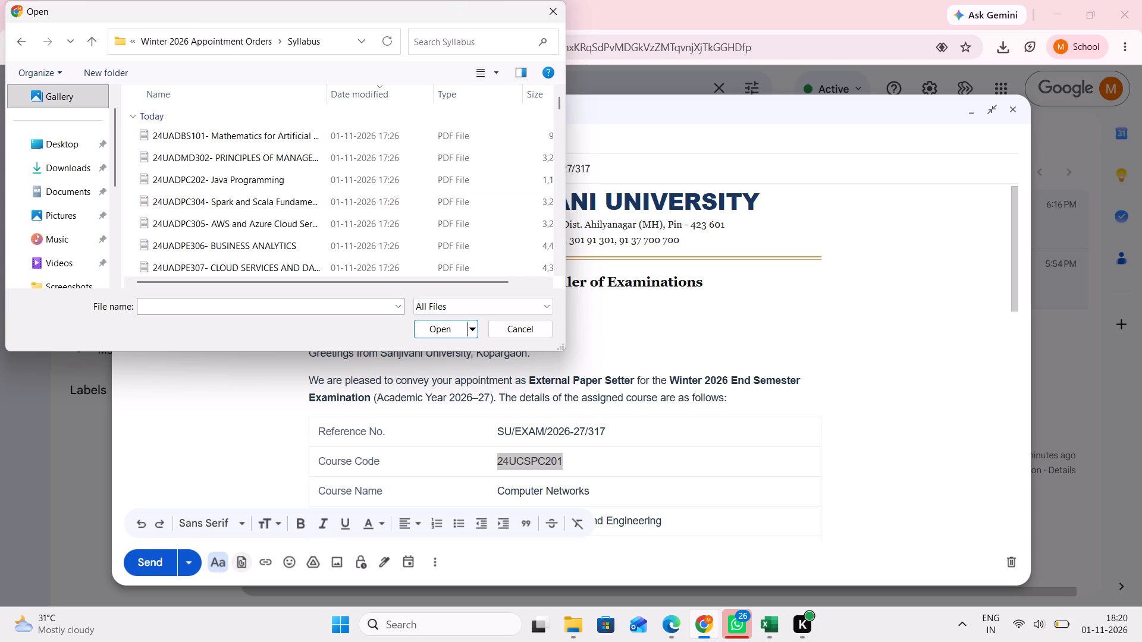
pyautogui.click(450, 45)
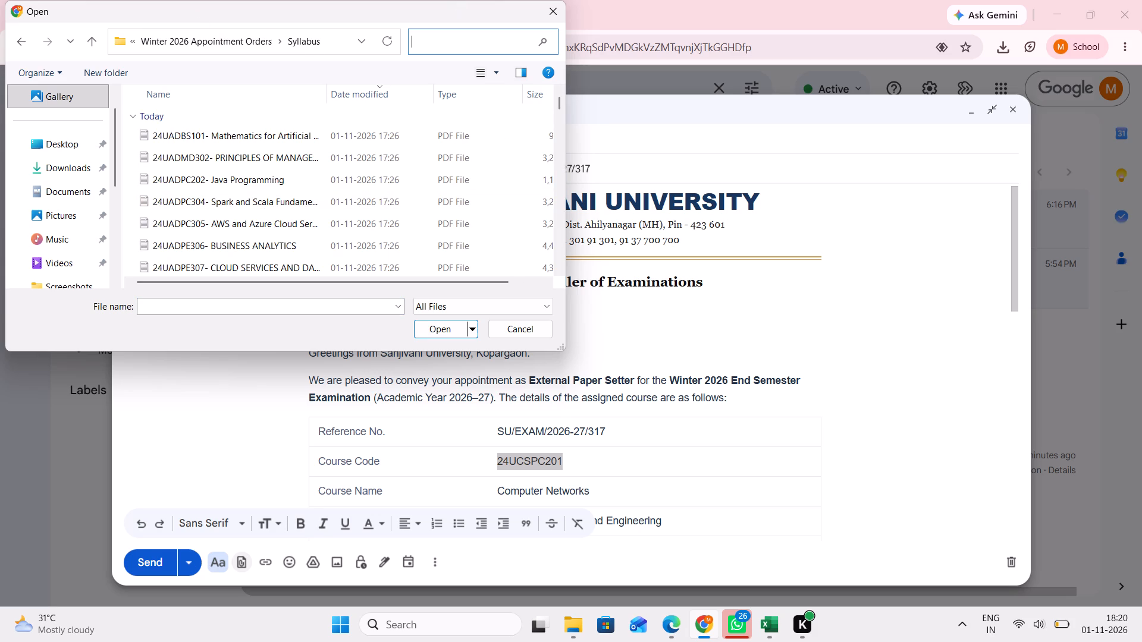
pyautogui.hotkey('ctrl', 'v')
pyautogui.keyDown('ctrl'); pyautogui.click(450, 45); pyautogui.keyUp('ctrl')
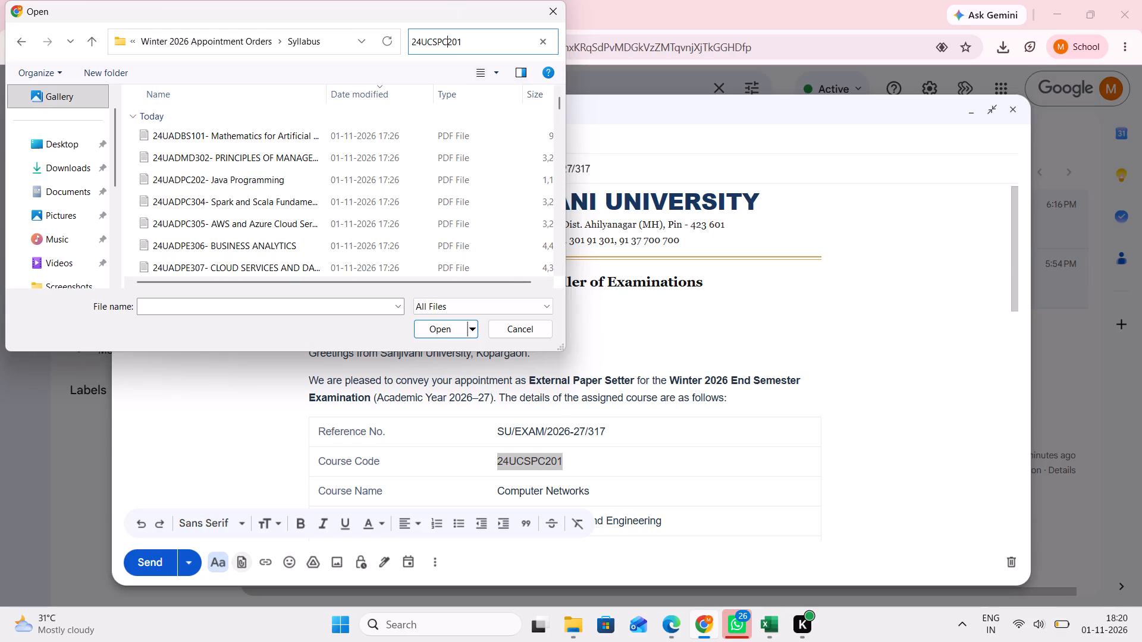
pyautogui.click(184, 139)
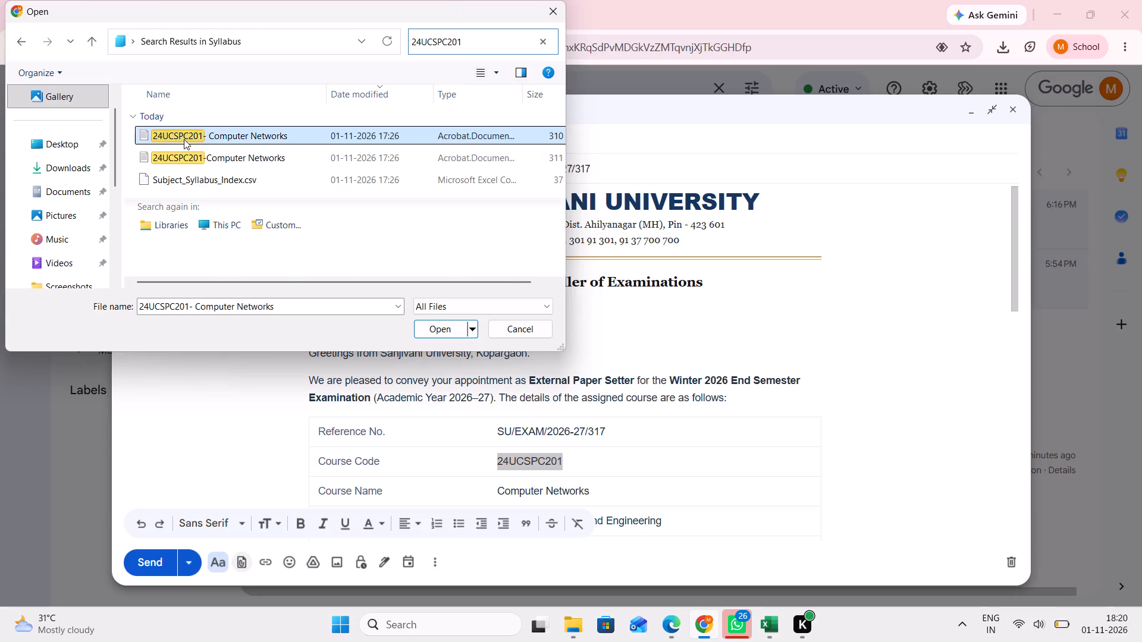
pyautogui.click(458, 332)
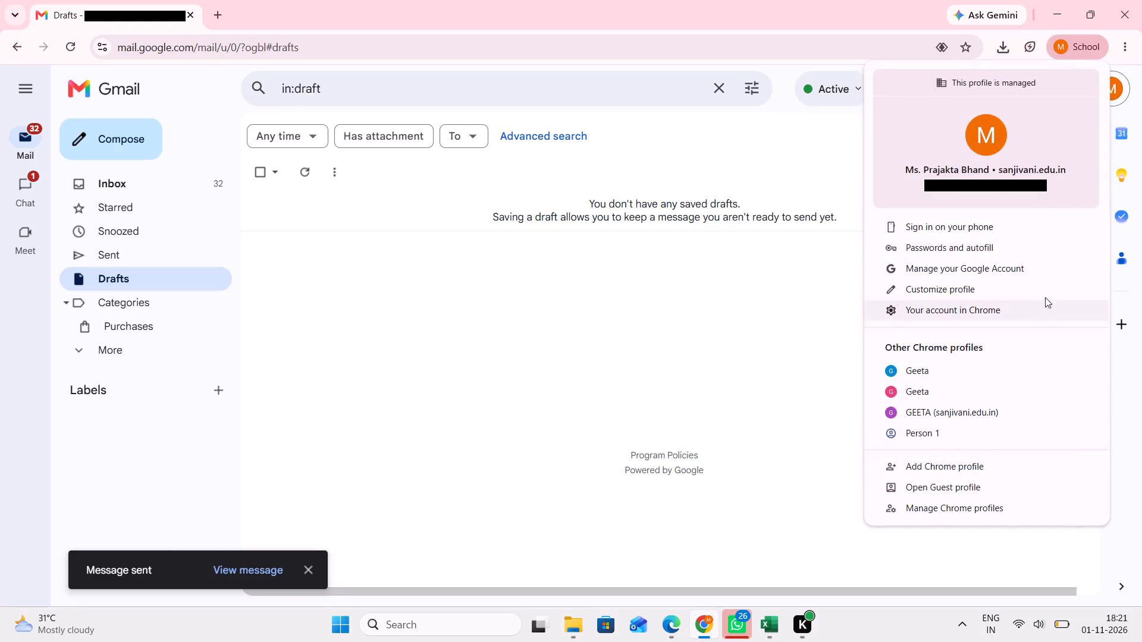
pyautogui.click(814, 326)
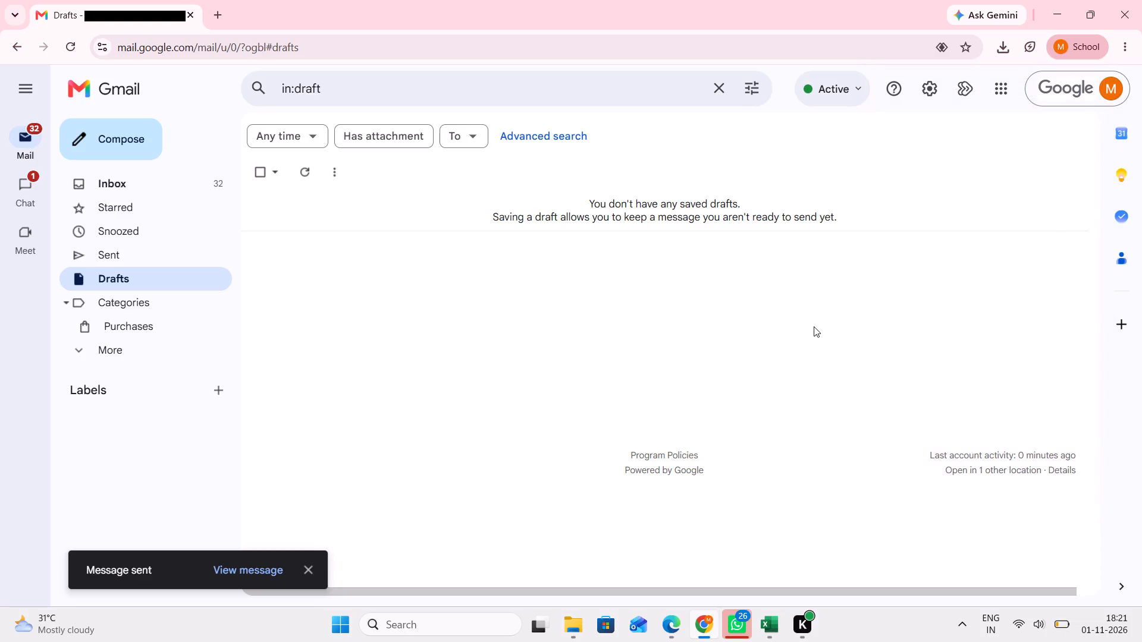
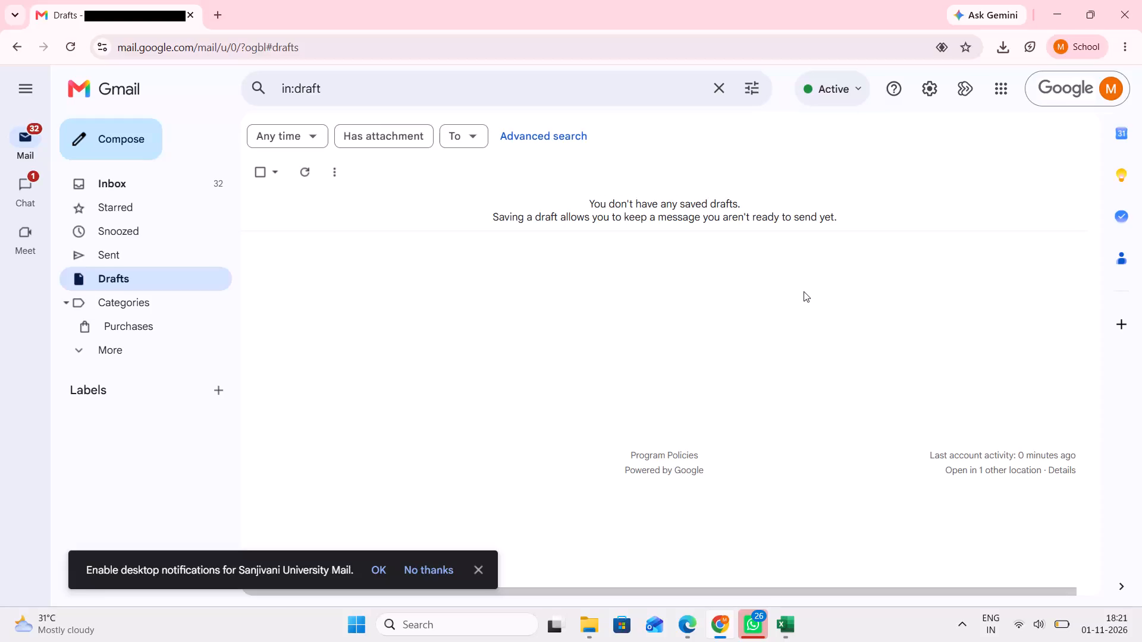
# Close the Gmail Drafts tab in Chrome and the blank new tab in Microsoft Edge.
pyautogui.click(29, 180)
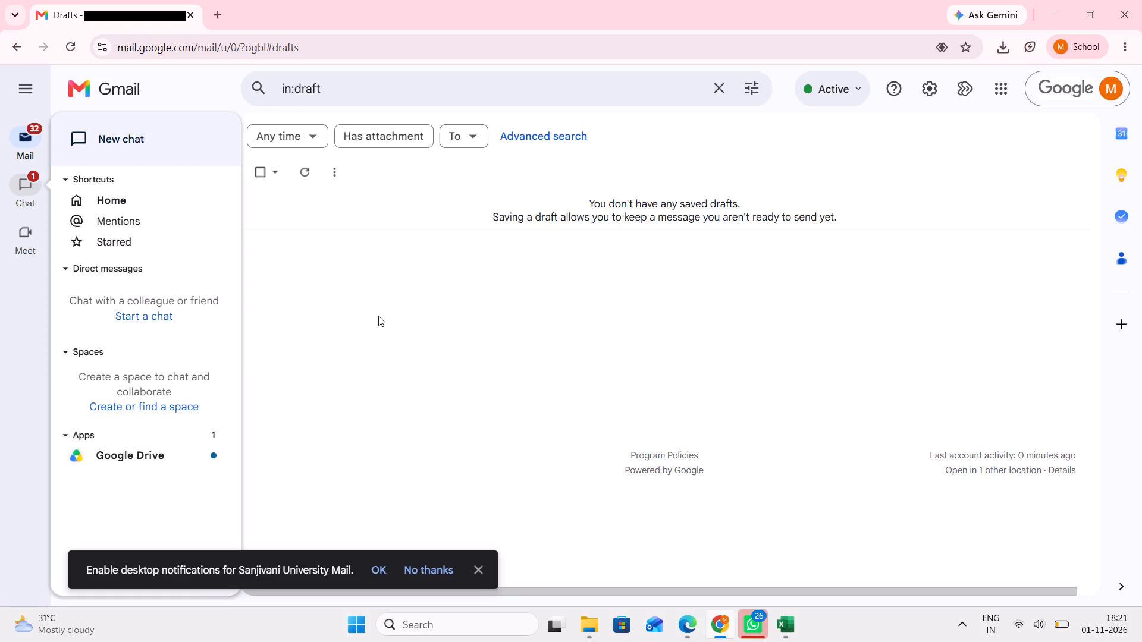
pyautogui.click(192, 18)
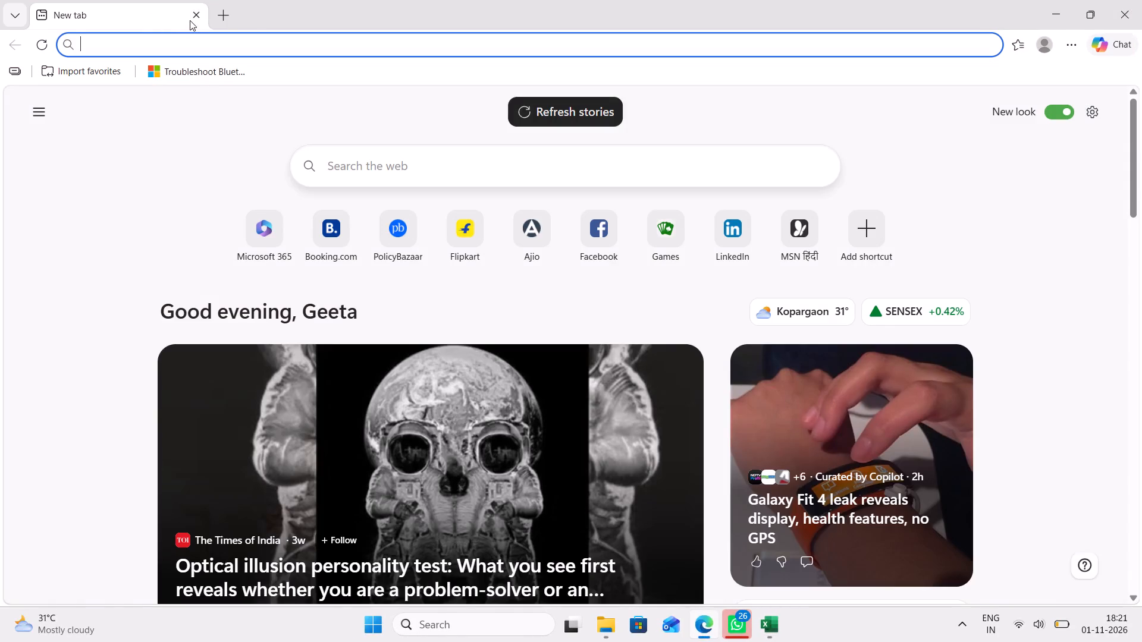
pyautogui.click(194, 10)
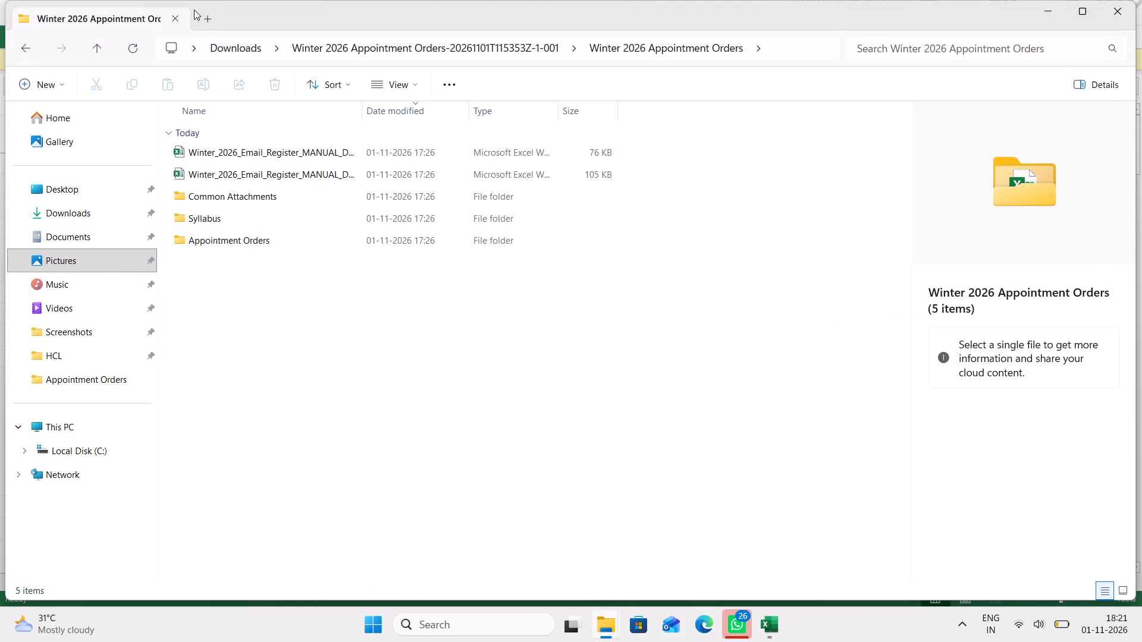
# Delete the extracted Winter 2026 Appointment Orders folder and the Winter_2026_Email_Register workbook from Downloads in File Explorer.
pyautogui.click(68, 217)
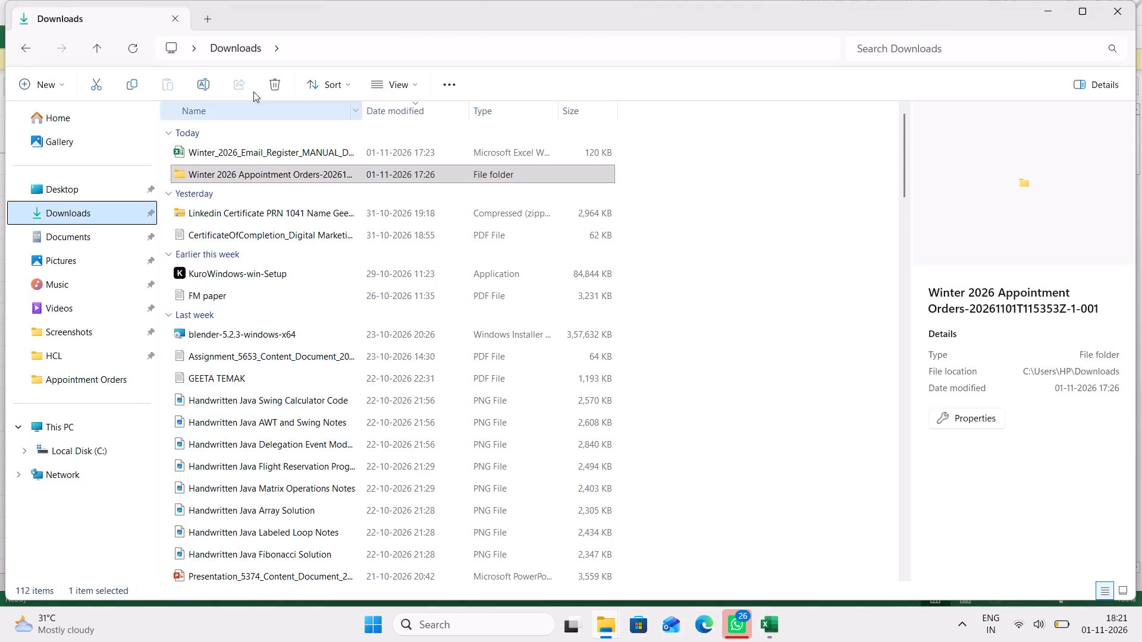
pyautogui.click(279, 91)
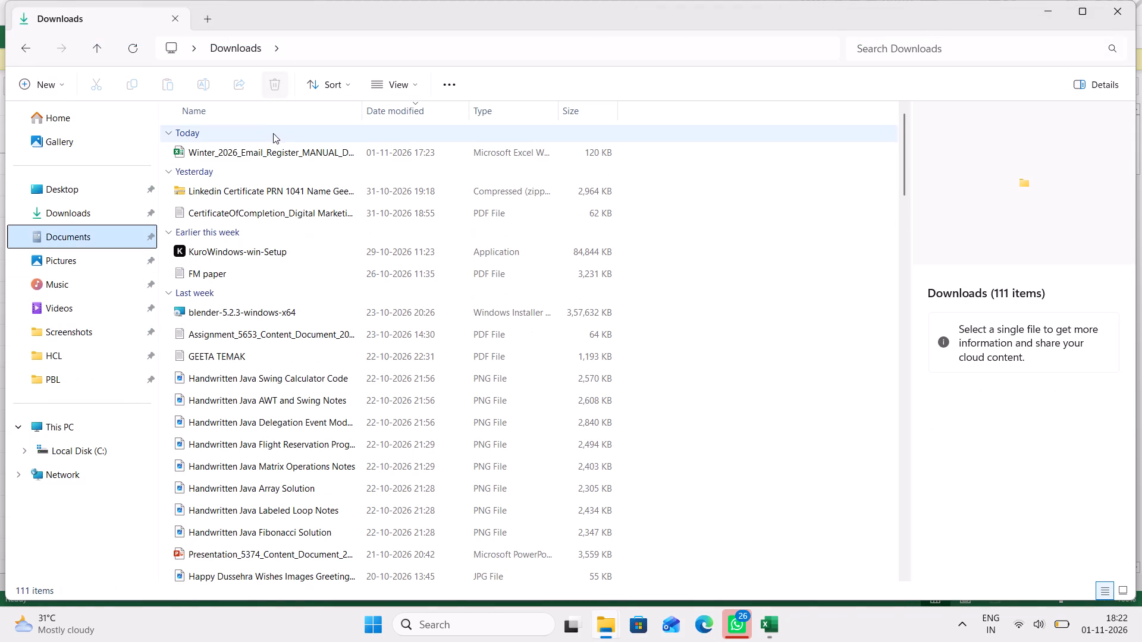
pyautogui.click(275, 159)
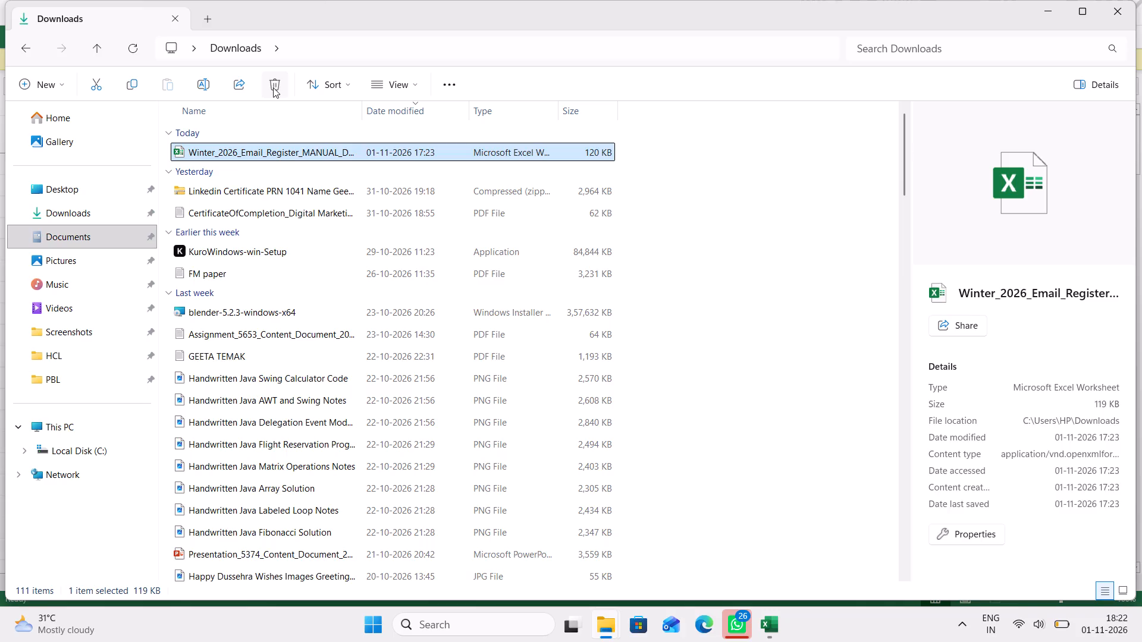
pyautogui.click(273, 87)
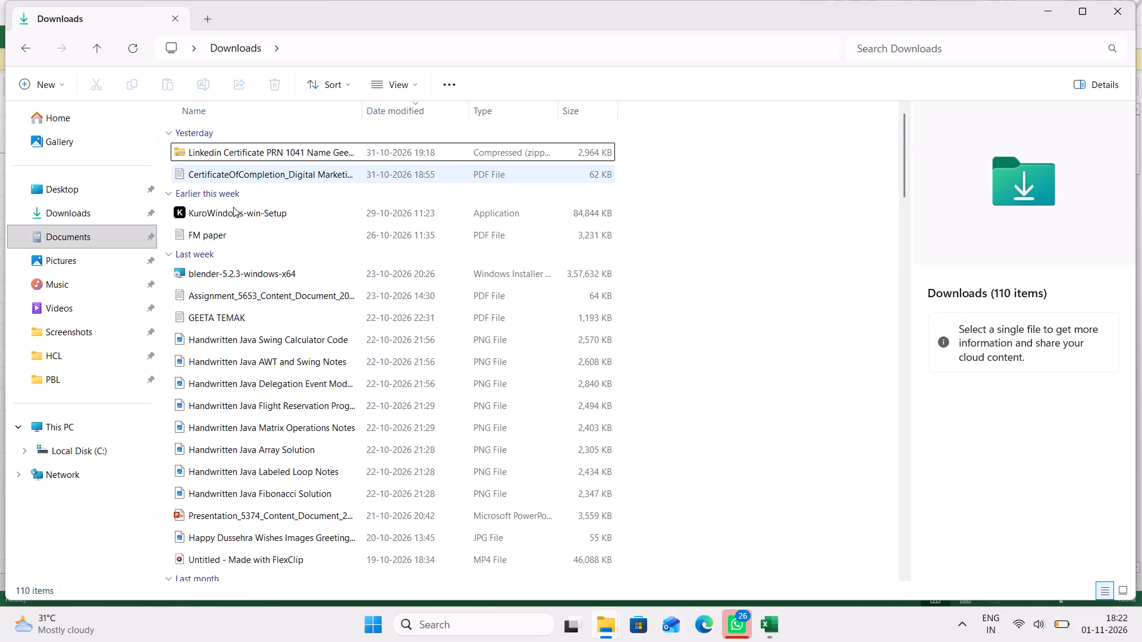
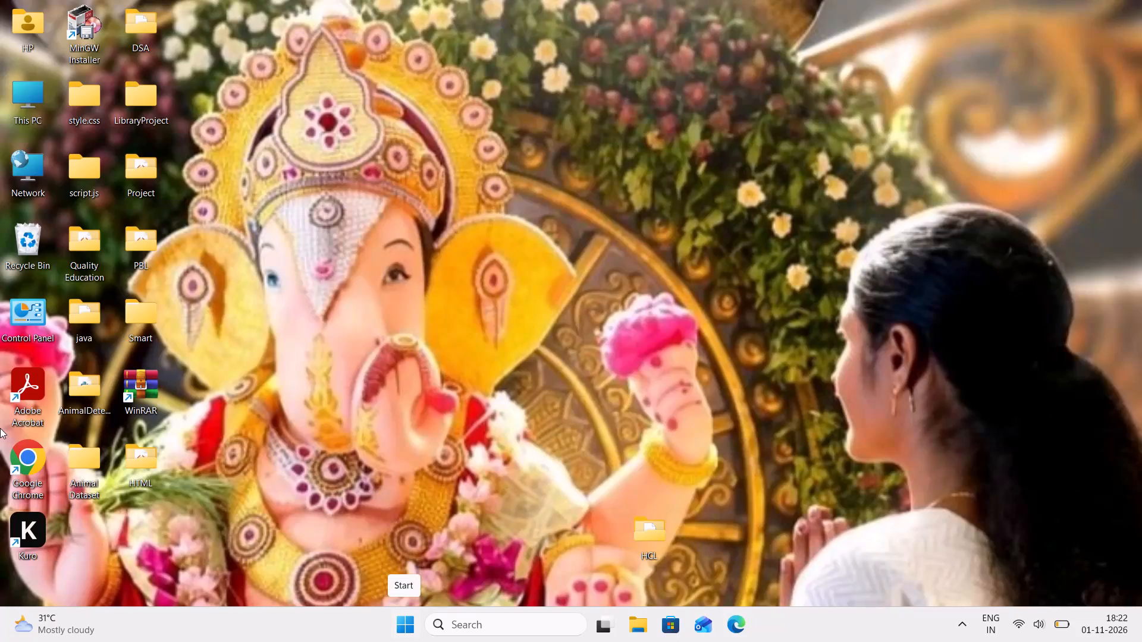
pyautogui.doubleClick(29, 465)
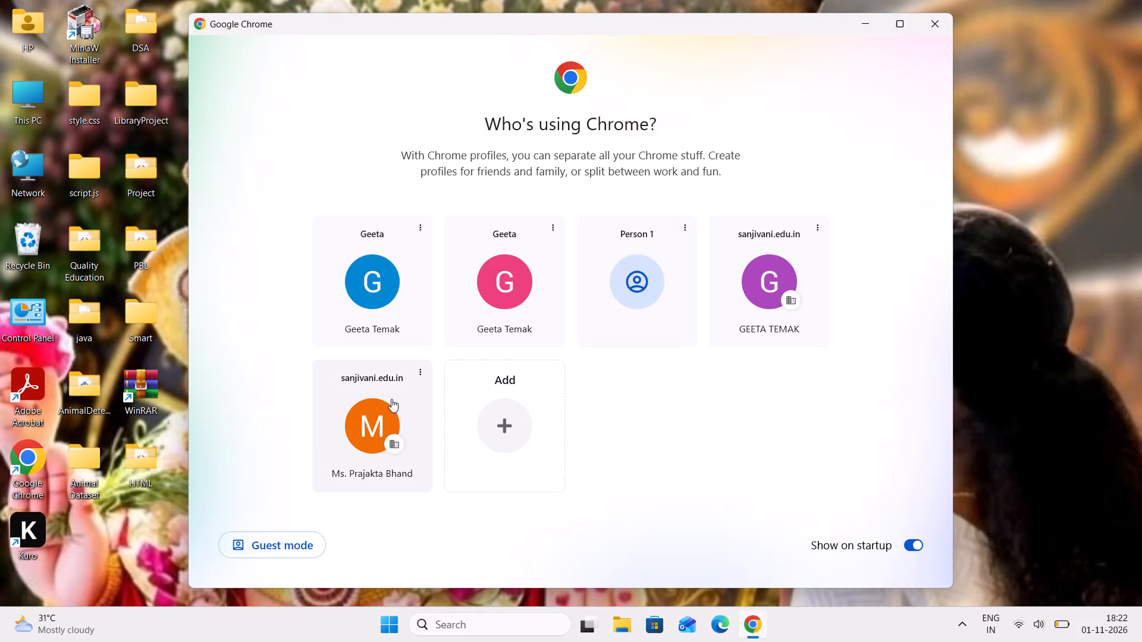
pyautogui.click(415, 372)
pyautogui.click(402, 405)
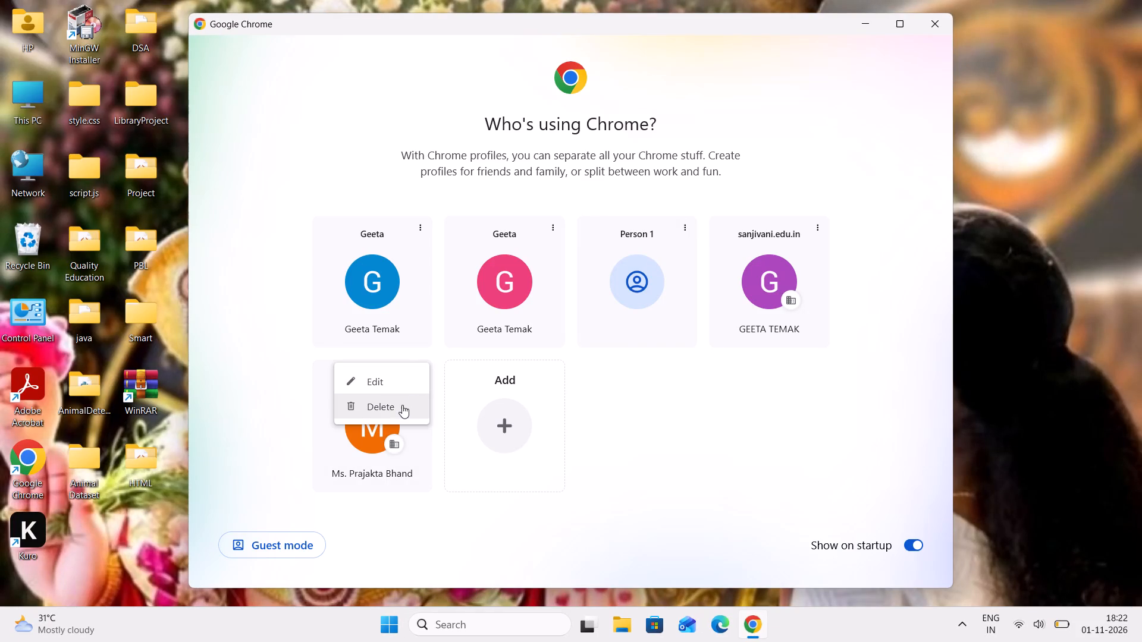
pyautogui.click(708, 413)
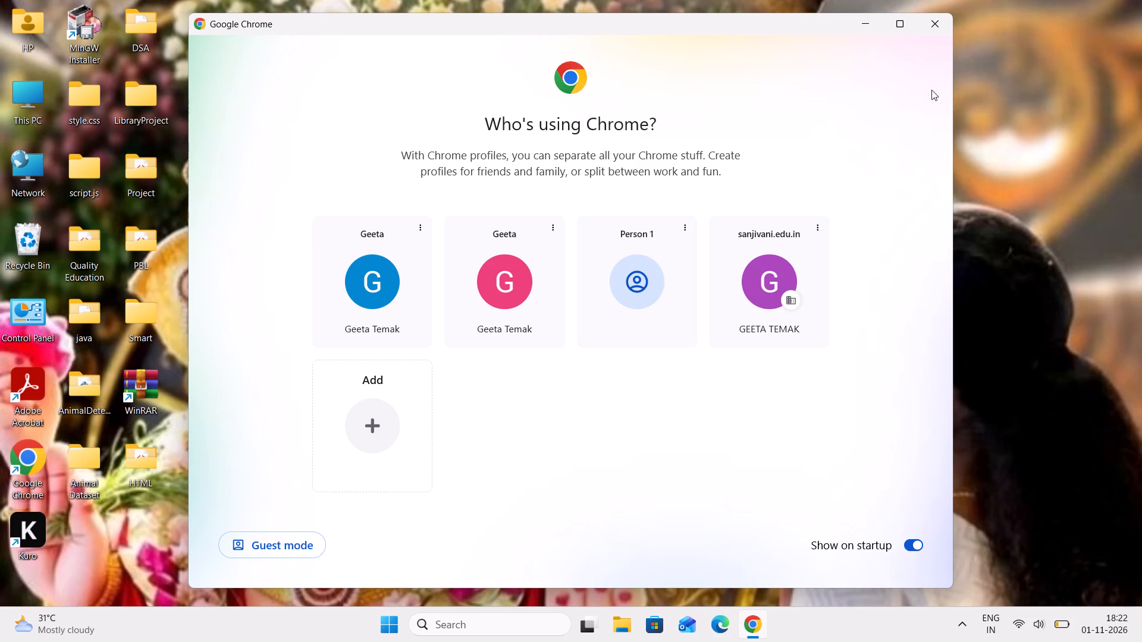
pyautogui.click(943, 30)
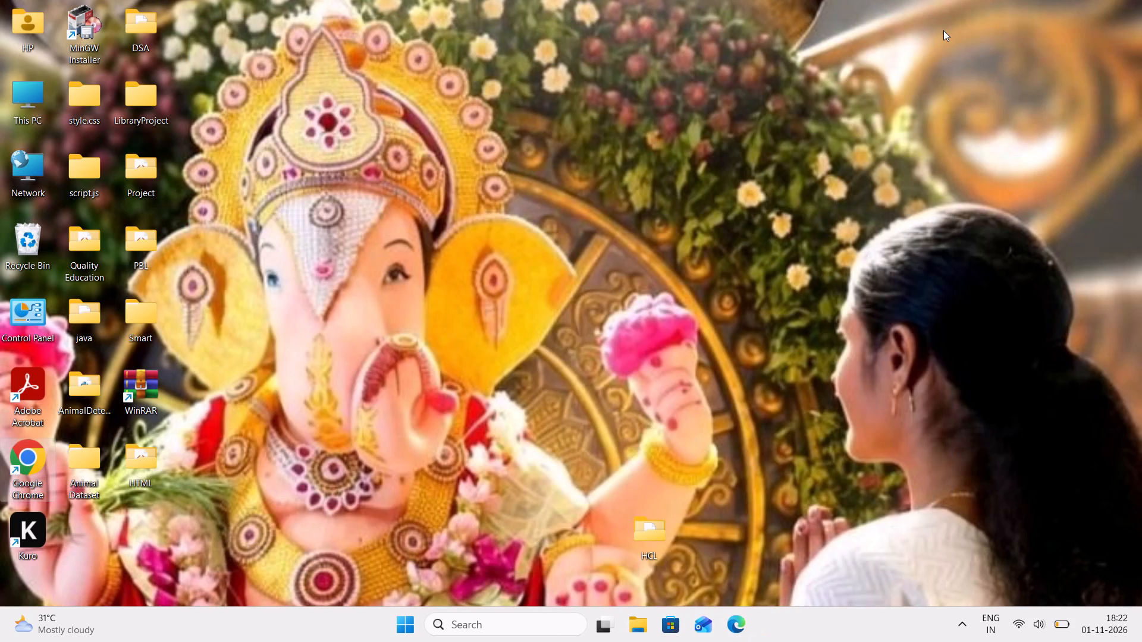
# Launch the Kuro application from its desktop shortcut.
pyautogui.click(943, 30)
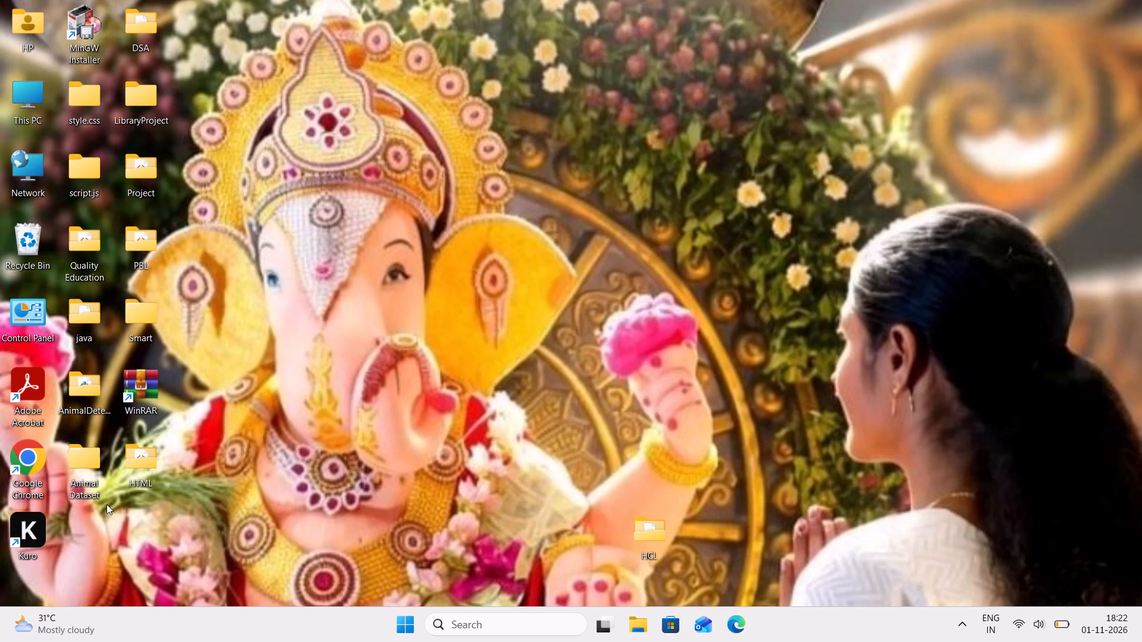
pyautogui.tripleClick(30, 531)
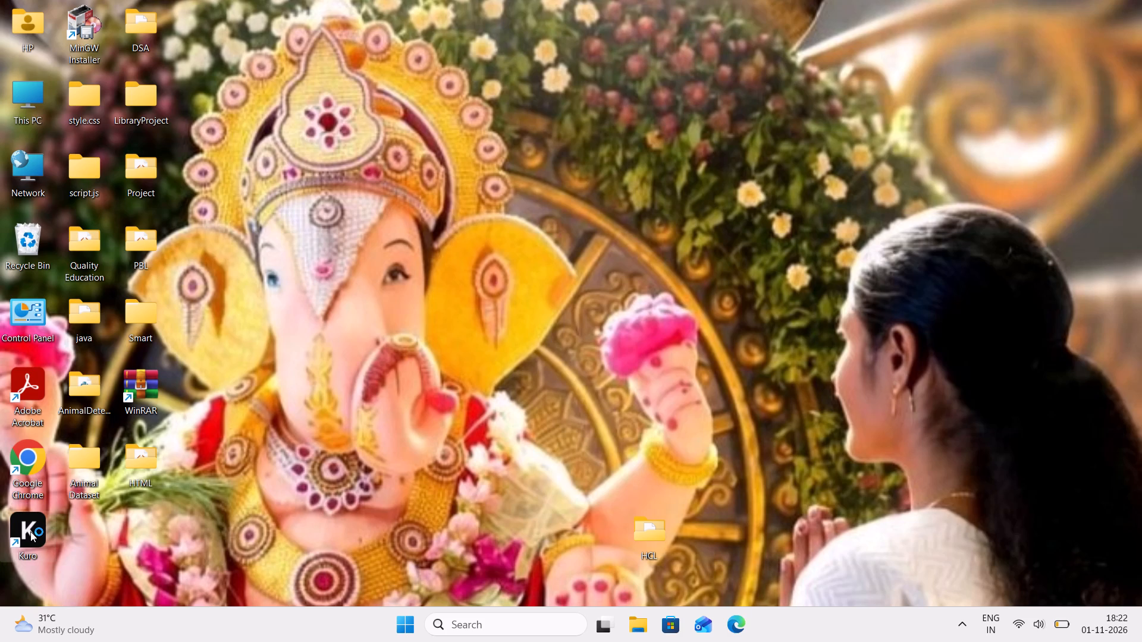
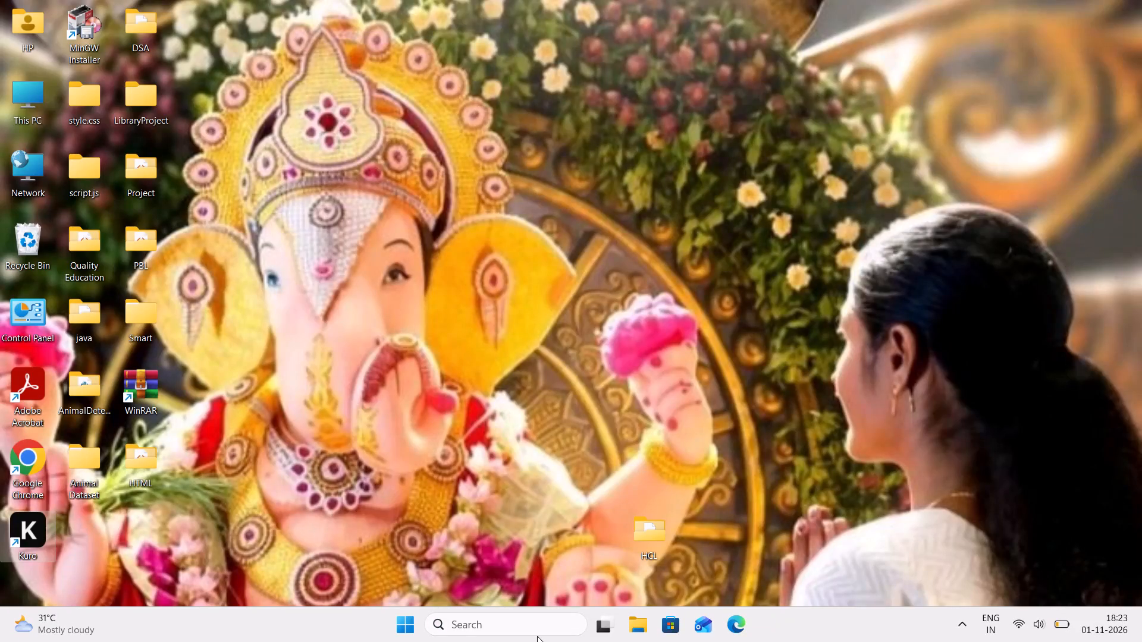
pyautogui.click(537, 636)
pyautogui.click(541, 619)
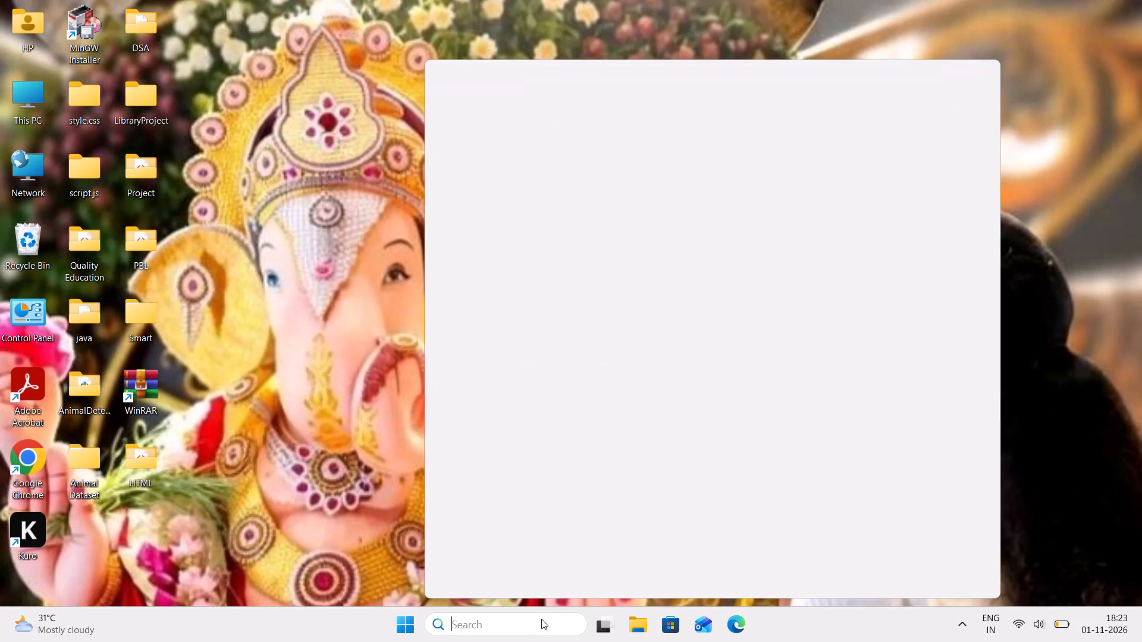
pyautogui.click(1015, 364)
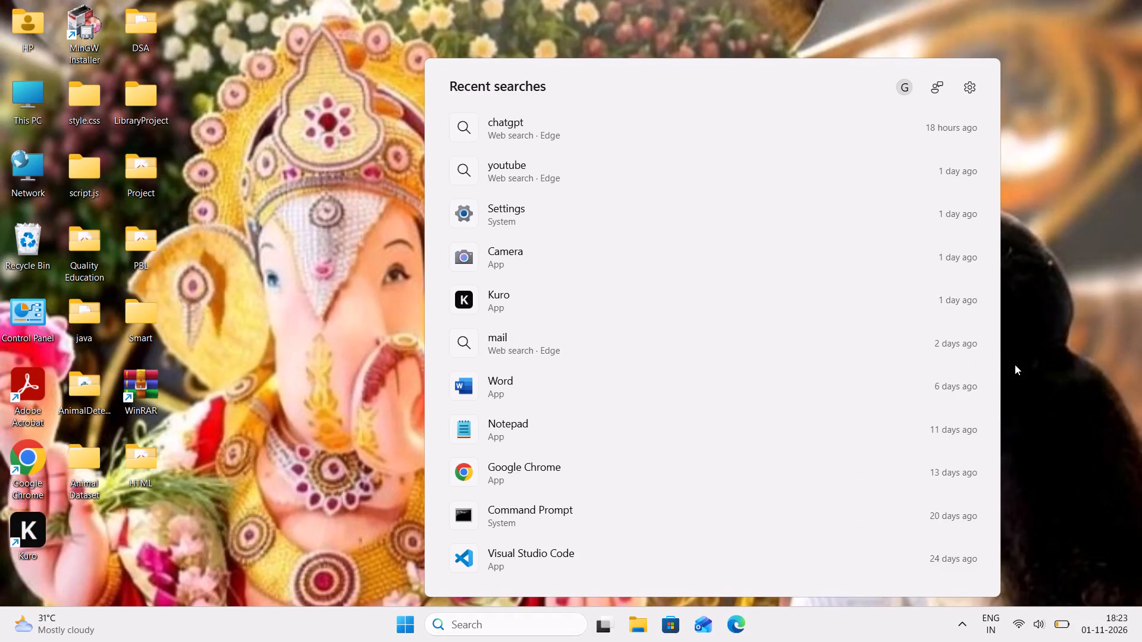
# Shut down the PC.
pyautogui.click(403, 629)
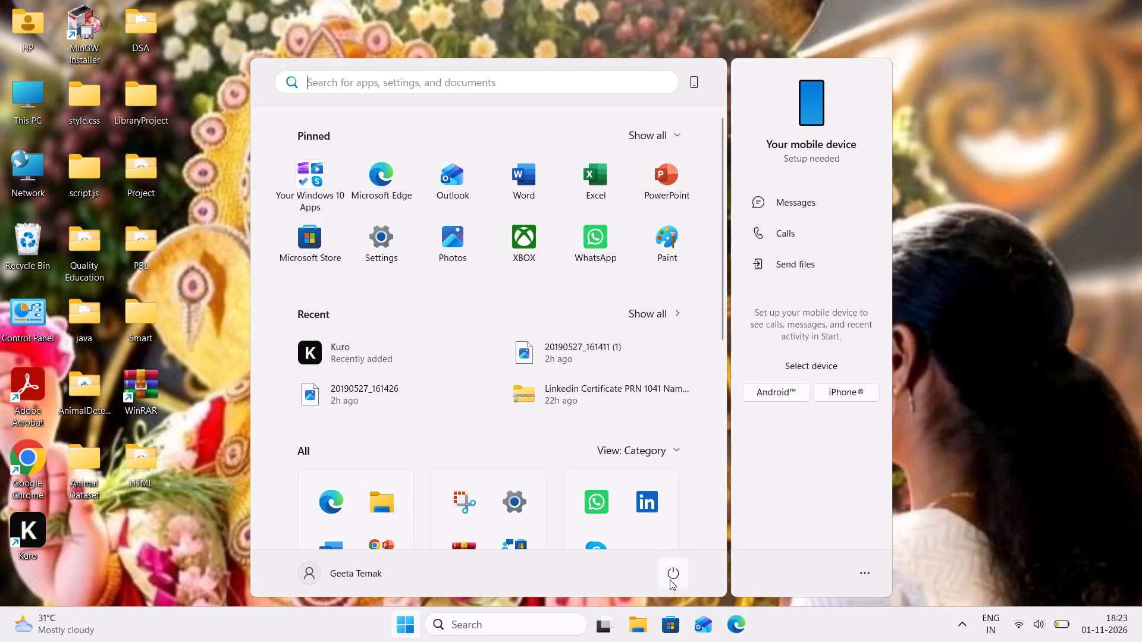
pyautogui.click(671, 580)
pyautogui.click(672, 521)
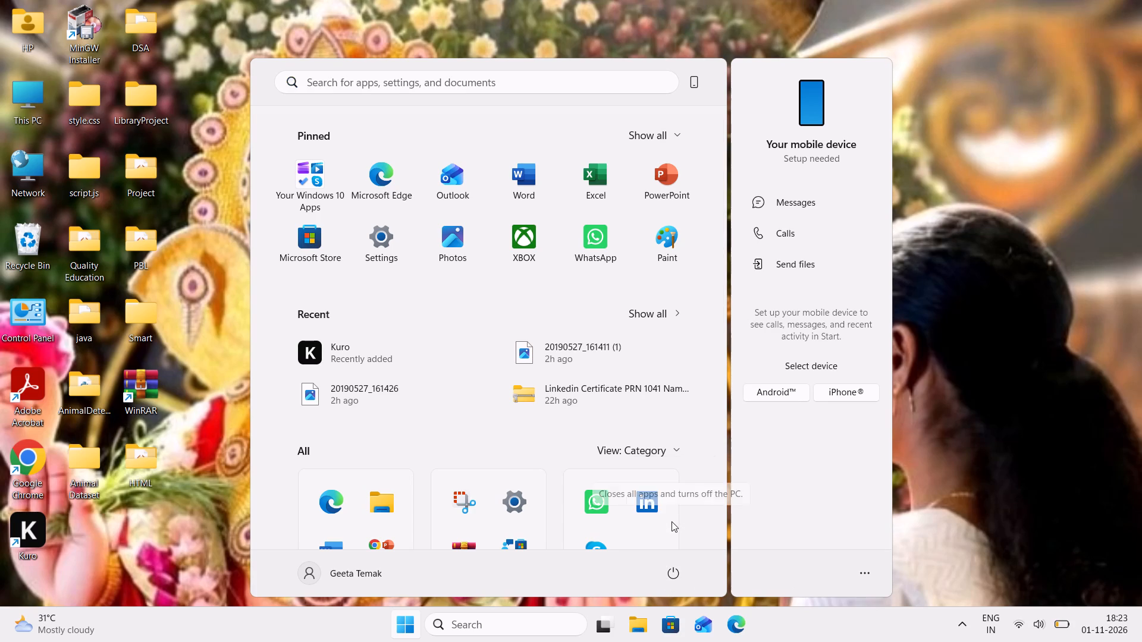